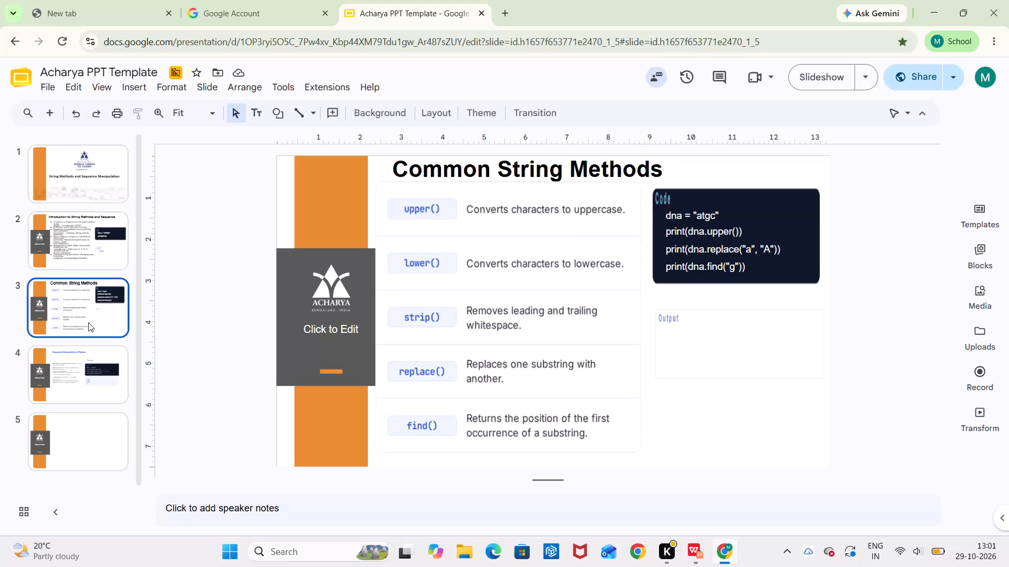
Check the Introduction to String Methods and Sequence slide, and return to the Common String Methods slide.
{"action": "left_click", "coordinate": [95, 236]}
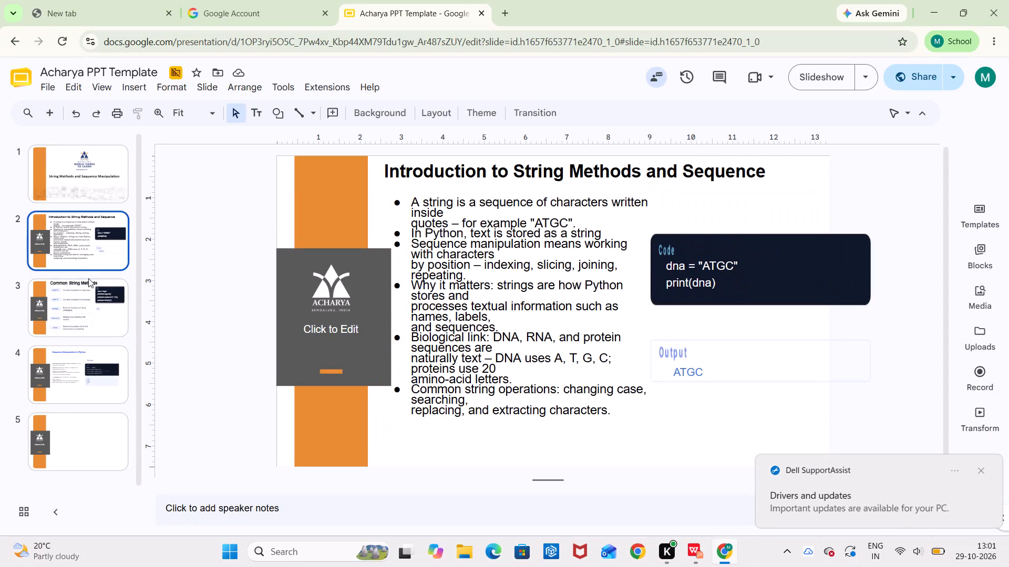
{"action": "left_click", "coordinate": [88, 278]}
{"action": "left_click", "coordinate": [85, 291]}
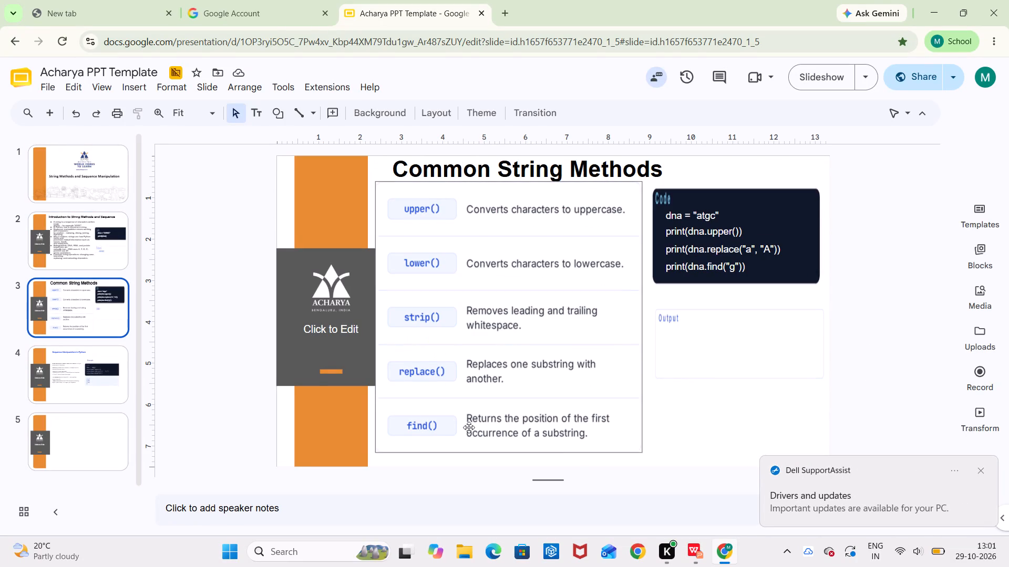
Switch from the presentation to the open WPS Office window.
{"action": "left_click", "coordinate": [687, 559]}
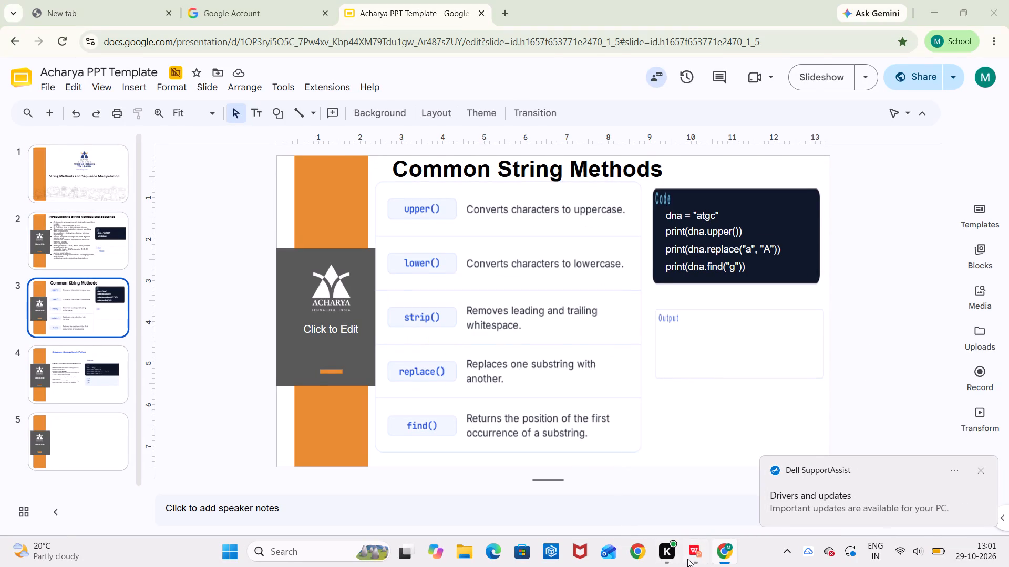
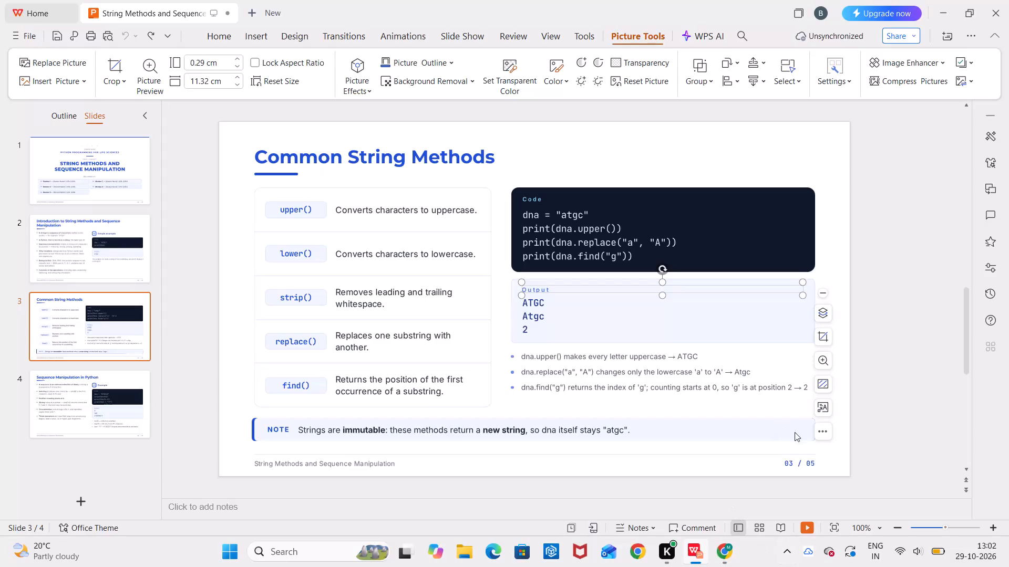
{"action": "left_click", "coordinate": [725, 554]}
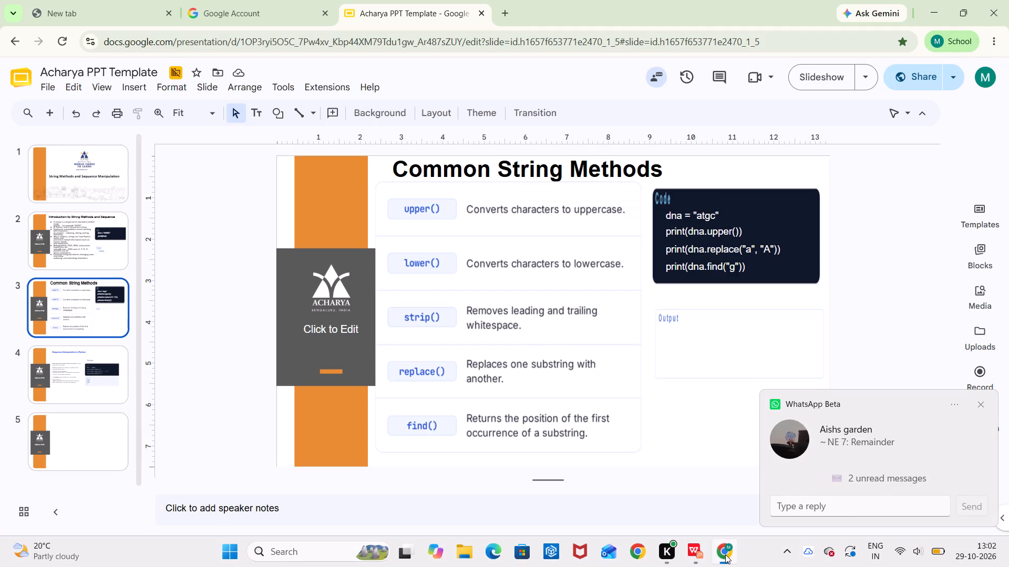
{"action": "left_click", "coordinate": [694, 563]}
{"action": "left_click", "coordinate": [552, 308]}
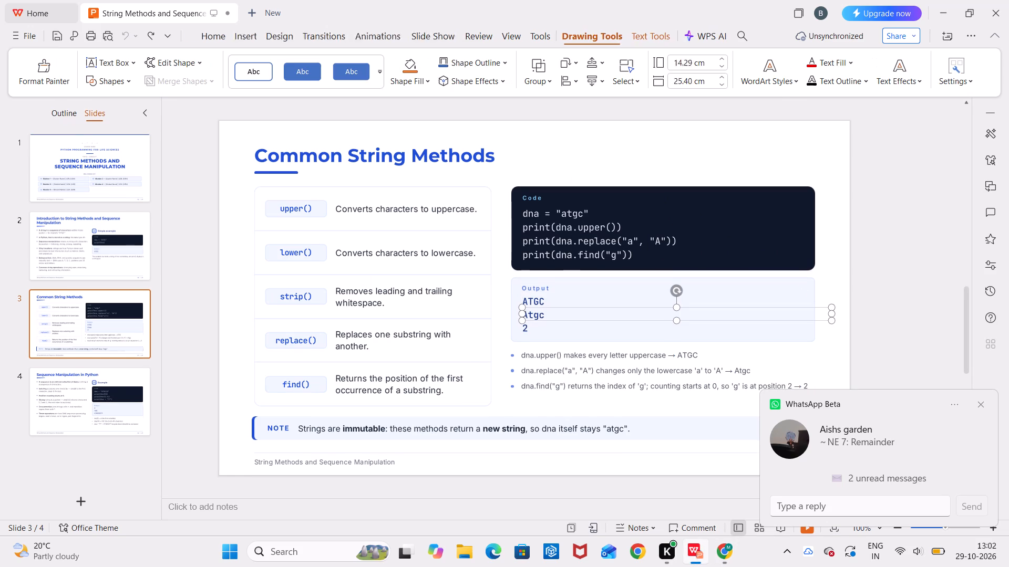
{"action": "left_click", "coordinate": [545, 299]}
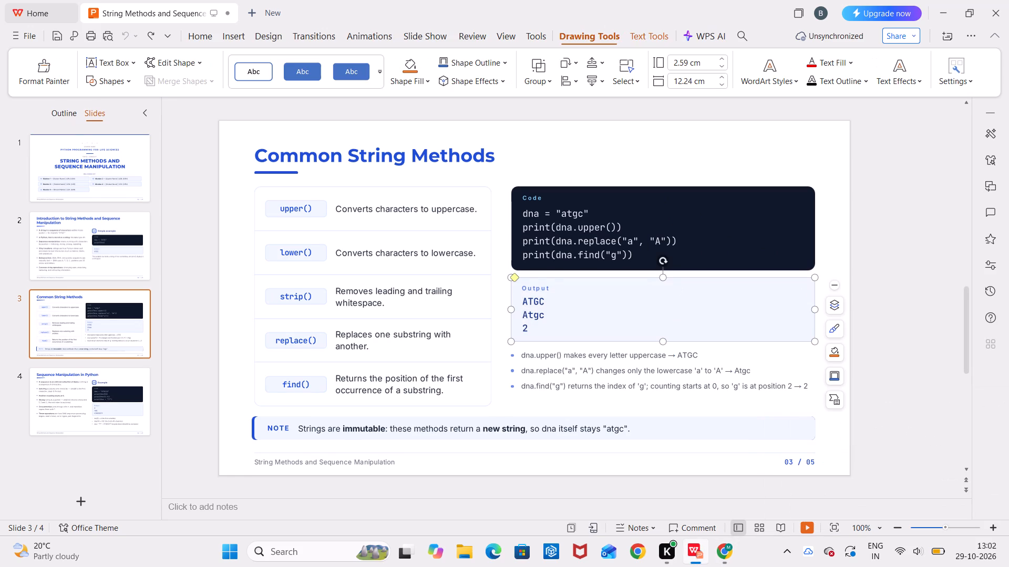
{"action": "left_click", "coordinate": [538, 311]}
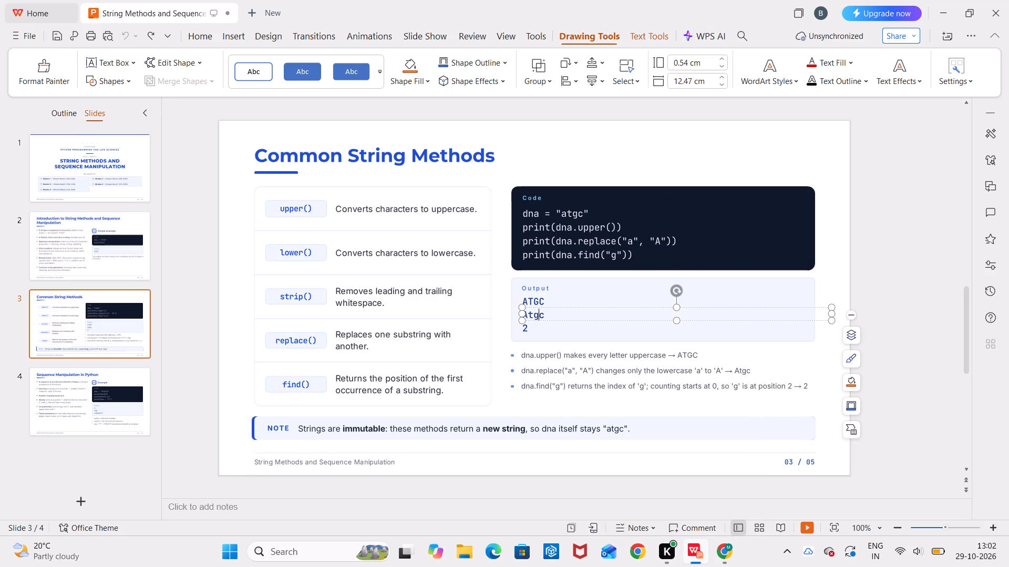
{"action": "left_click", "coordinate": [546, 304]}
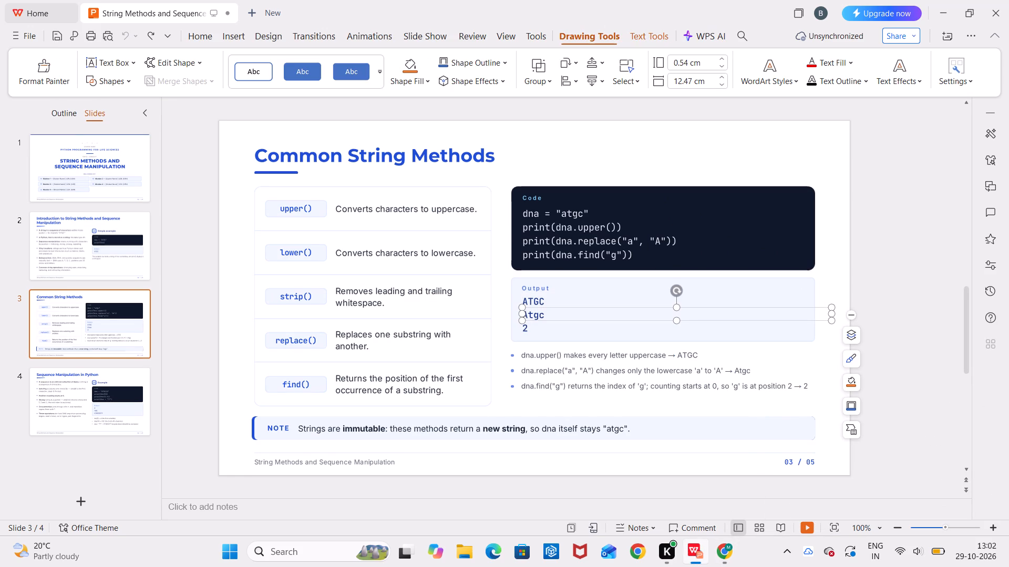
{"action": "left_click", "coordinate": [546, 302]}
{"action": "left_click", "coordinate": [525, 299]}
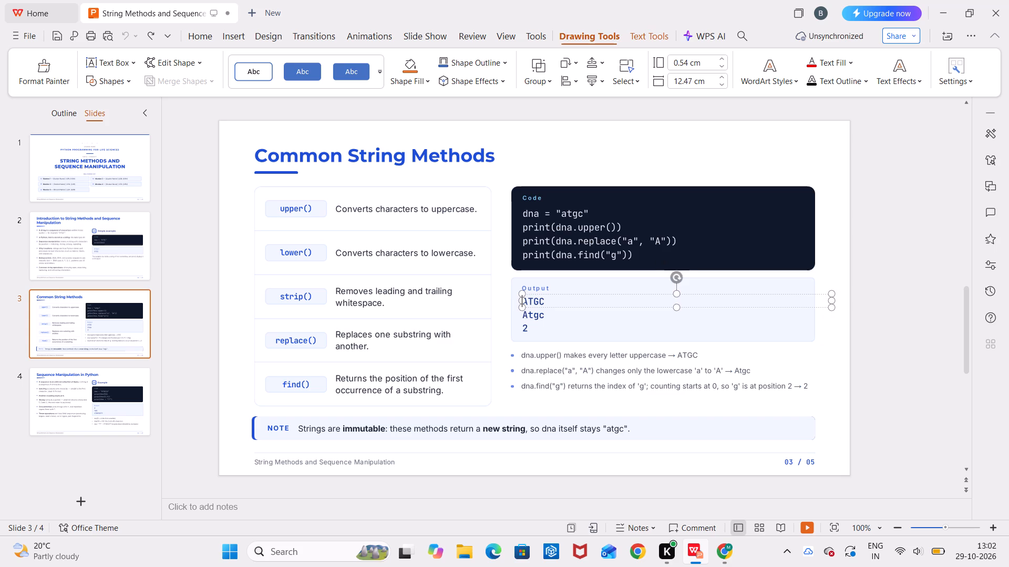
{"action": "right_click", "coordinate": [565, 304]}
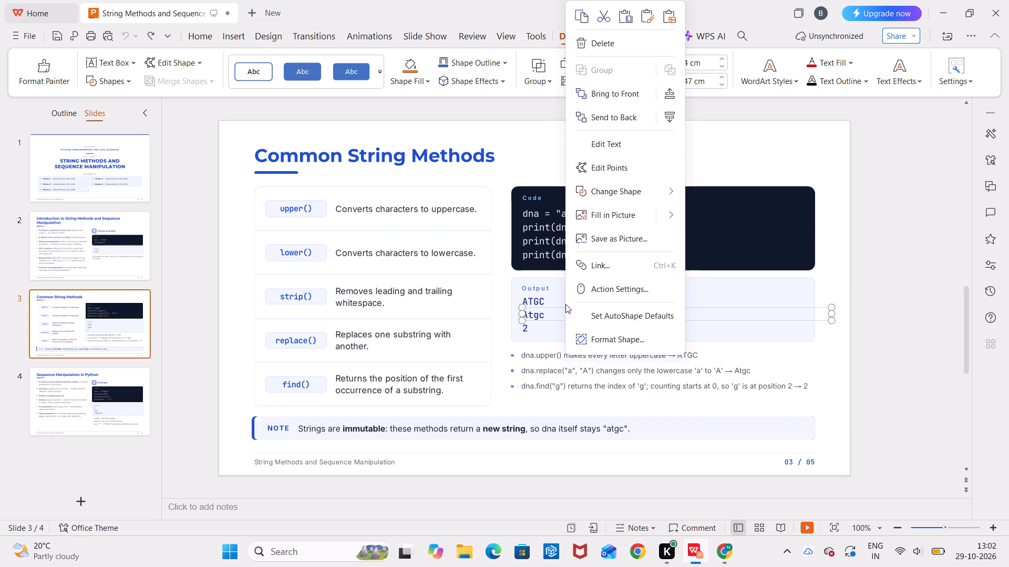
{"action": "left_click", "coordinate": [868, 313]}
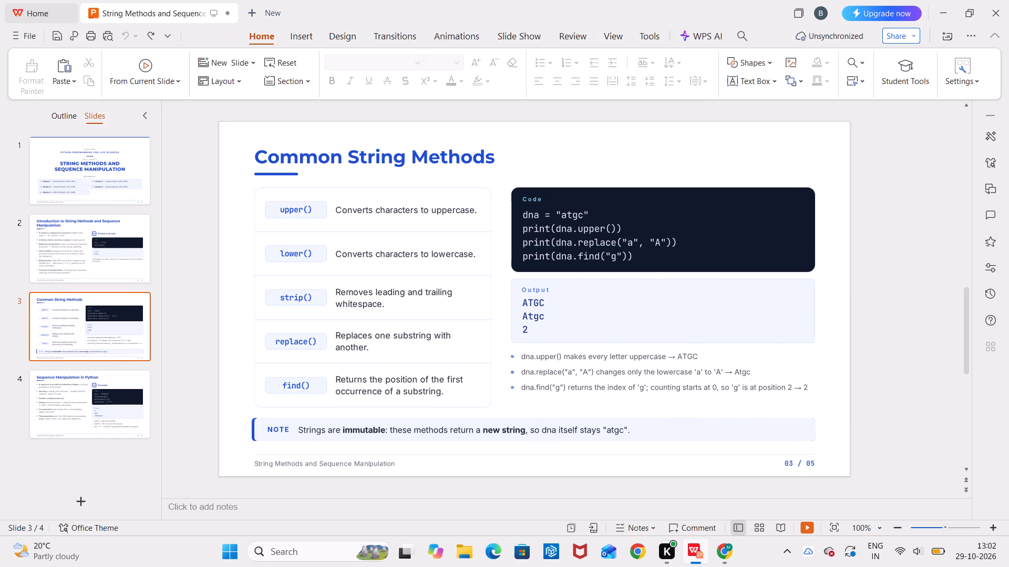
Copy the ATGC output line from the WPS slide and place it below the Output label on the Google Slides version.
{"action": "left_click", "coordinate": [545, 301]}
{"action": "left_click", "coordinate": [527, 305]}
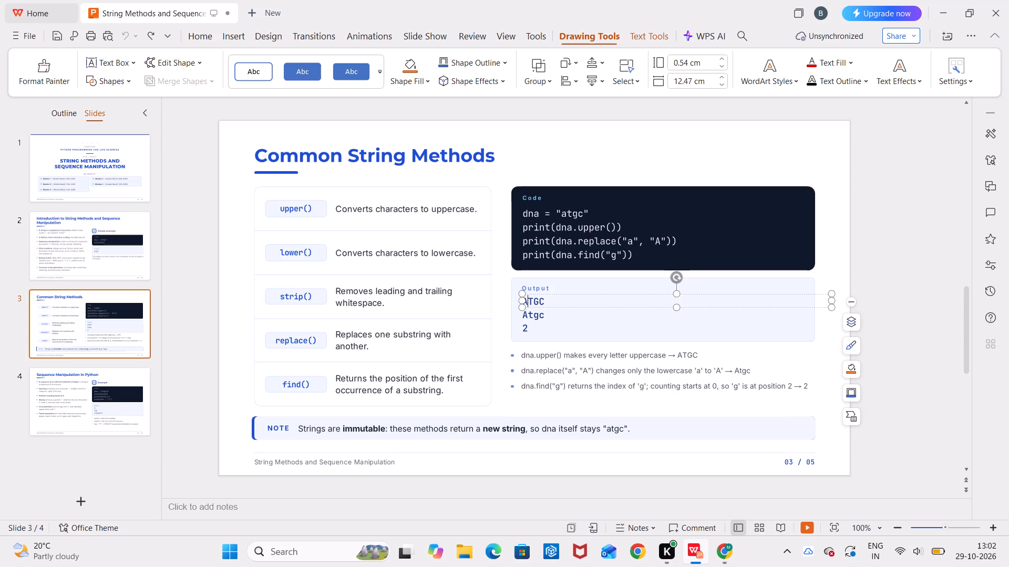
{"action": "right_click", "coordinate": [559, 295]}
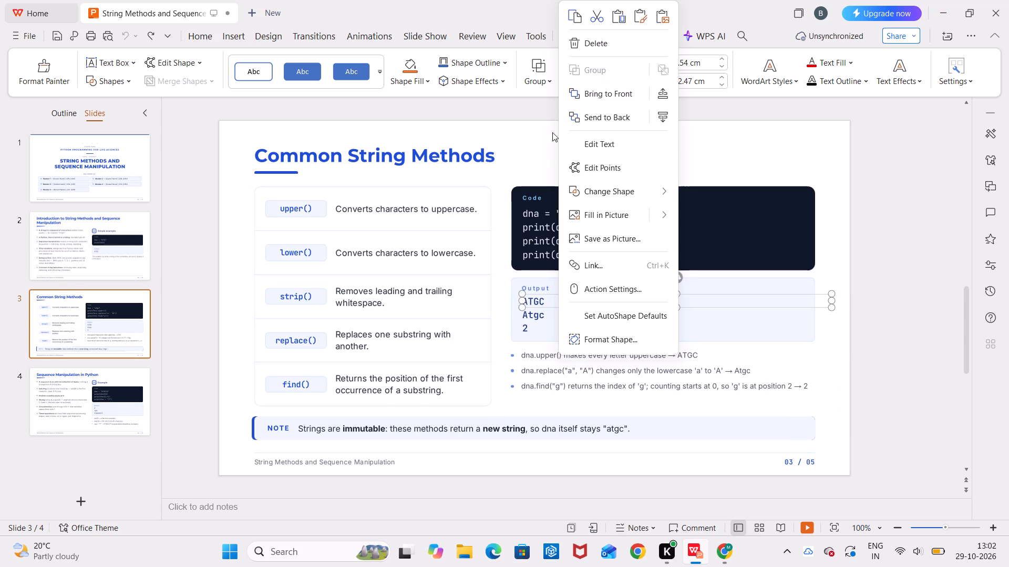
{"action": "left_click", "coordinate": [579, 22]}
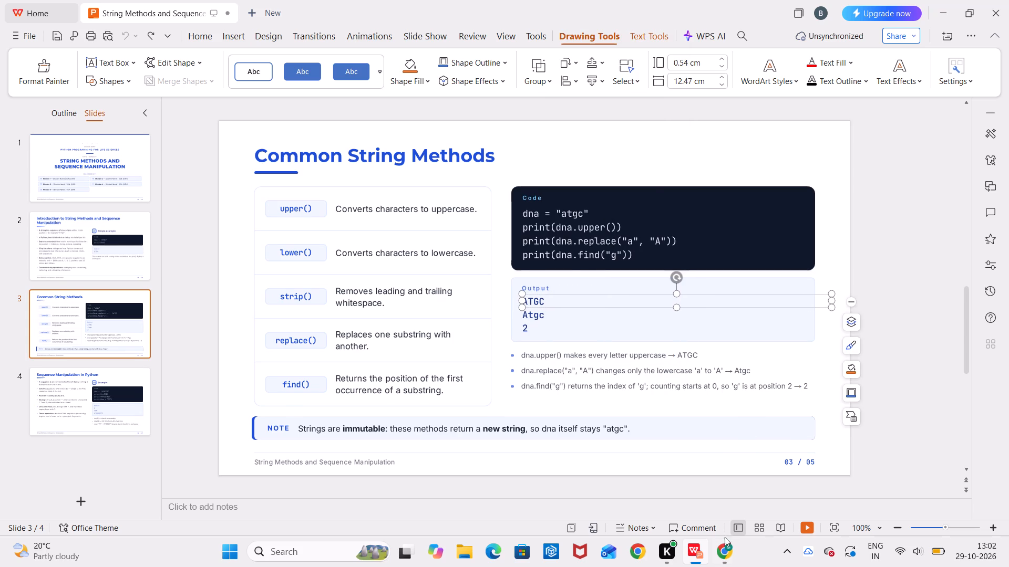
{"action": "left_click", "coordinate": [729, 546]}
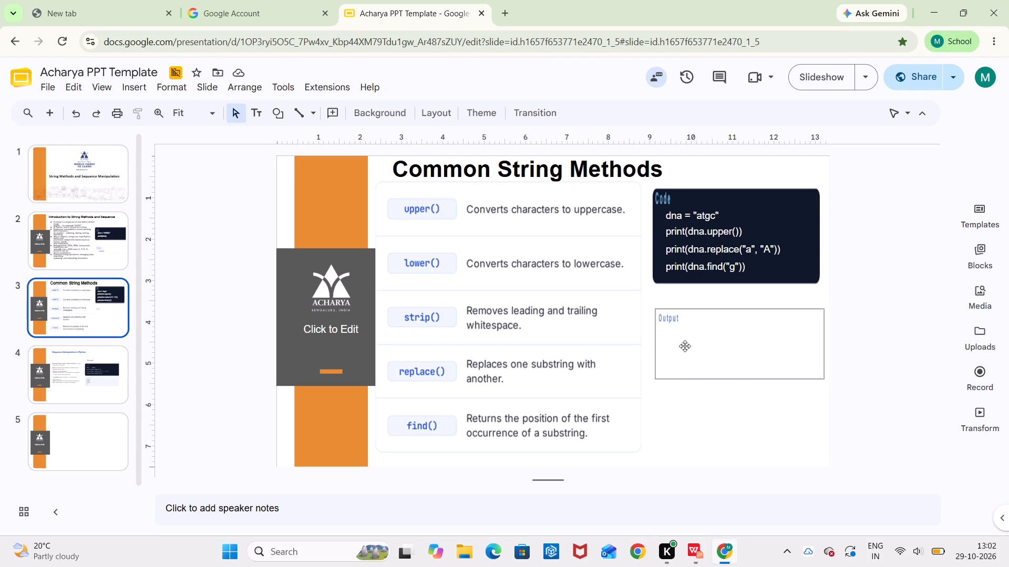
{"action": "key", "text": "ctrl+v"}
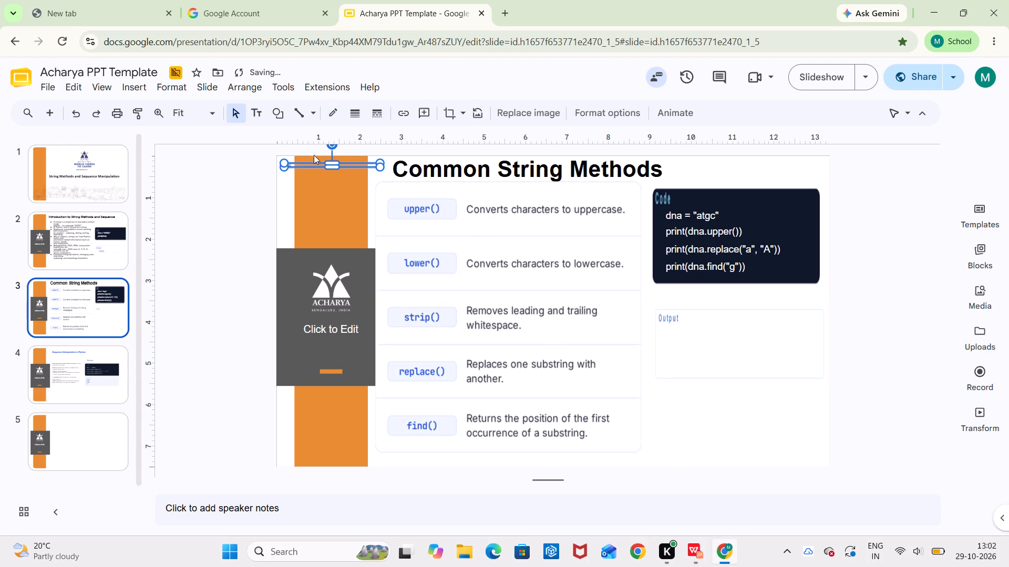
{"action": "left_click_drag", "start_coordinate": [308, 164], "coordinate": [655, 288]}
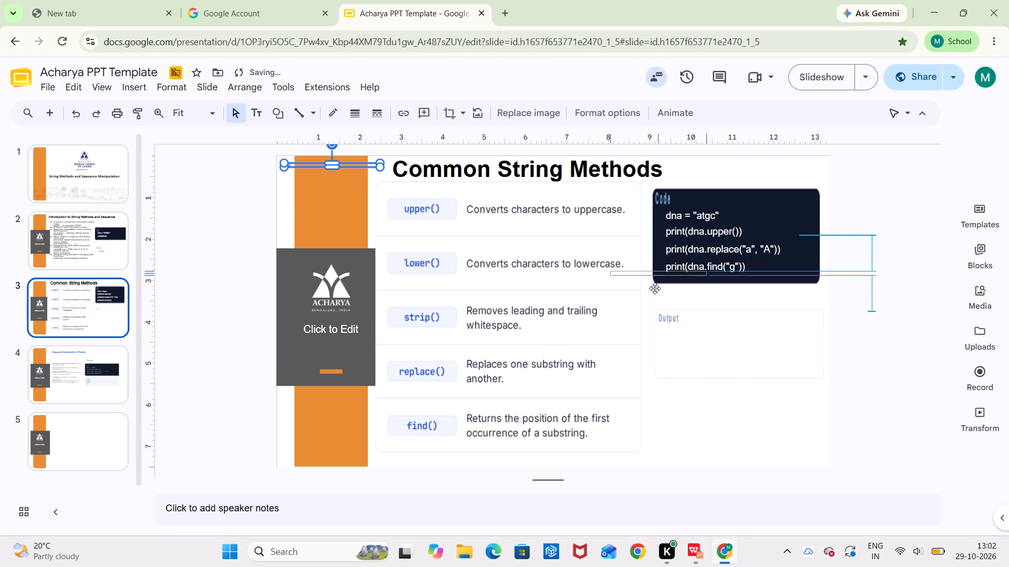
{"action": "left_click_drag", "start_coordinate": [655, 288], "coordinate": [691, 331]}
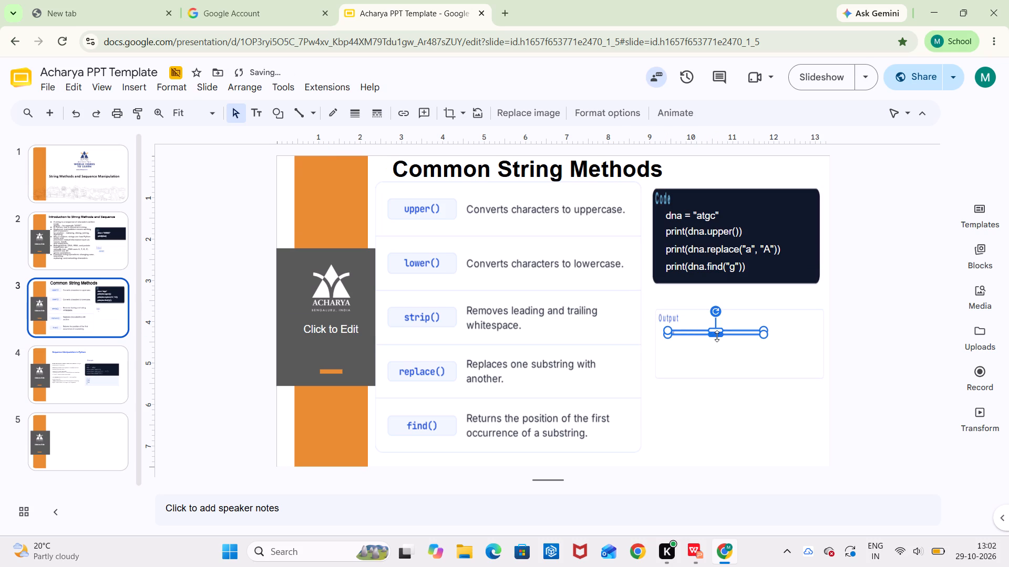
Enlarge the pasted ATGC line to about the Output box's width and position it just below the Output label.
{"action": "left_click_drag", "start_coordinate": [717, 336], "coordinate": [720, 342]}
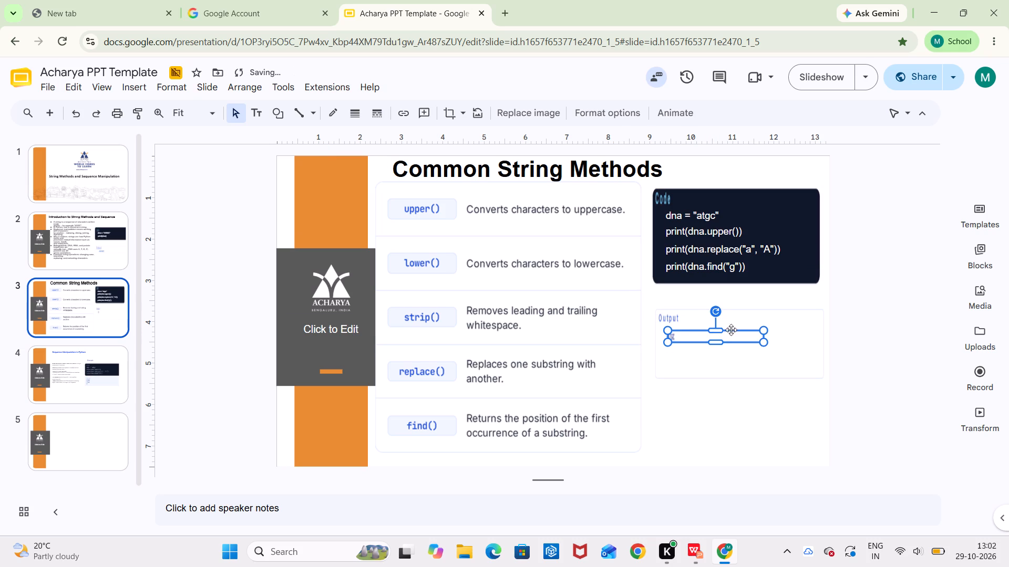
{"action": "left_click_drag", "start_coordinate": [765, 330], "coordinate": [780, 320]}
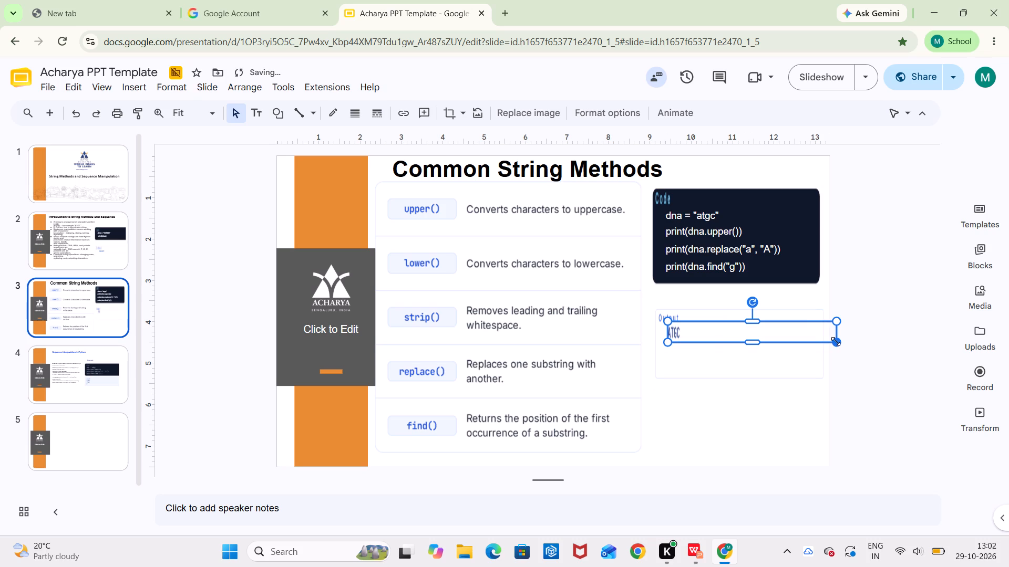
{"action": "left_click_drag", "start_coordinate": [836, 341], "coordinate": [826, 341]}
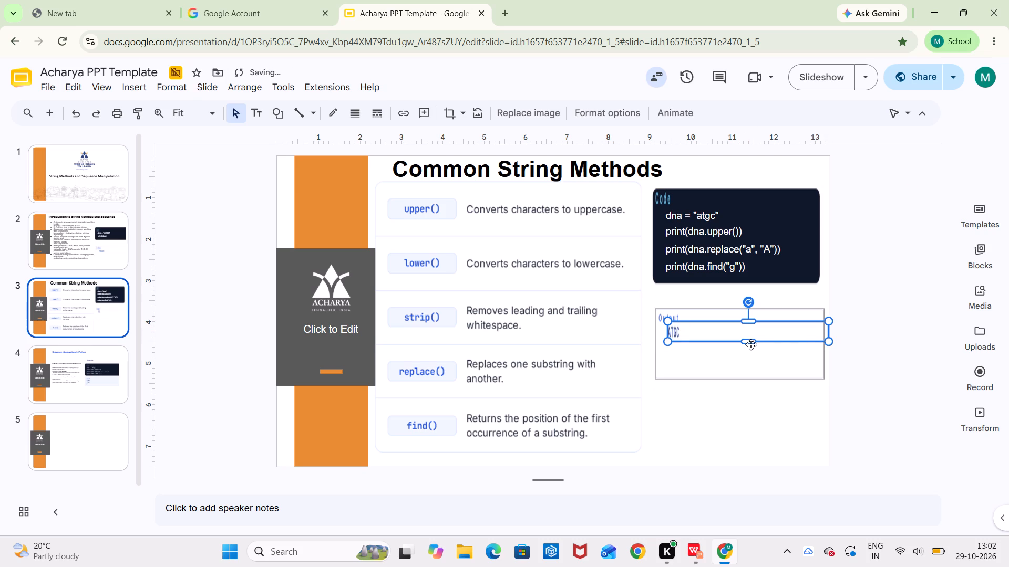
{"action": "left_click_drag", "start_coordinate": [747, 341], "coordinate": [748, 348]}
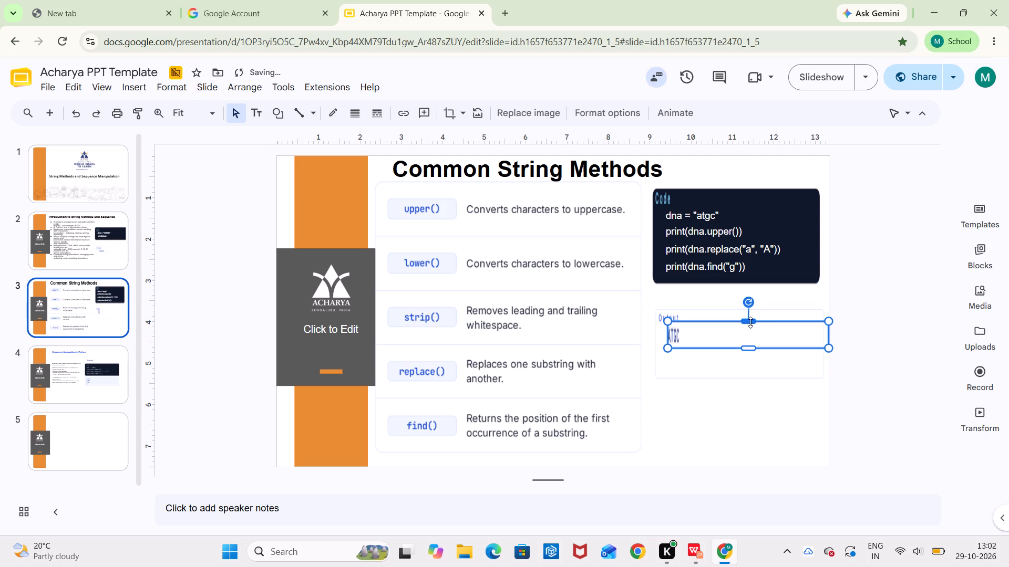
{"action": "left_click_drag", "start_coordinate": [750, 322], "coordinate": [750, 327]}
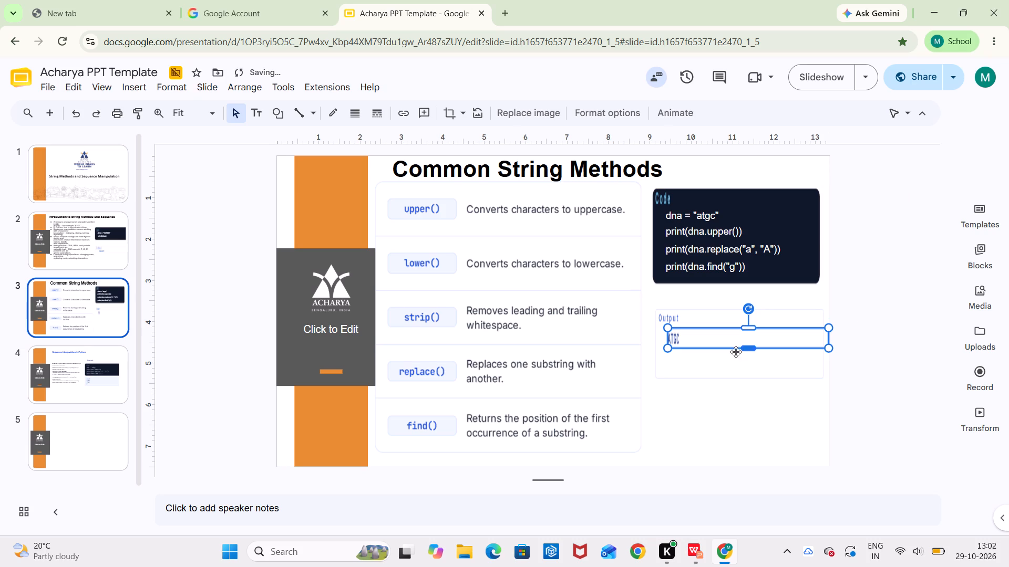
{"action": "left_click", "coordinate": [723, 341]}
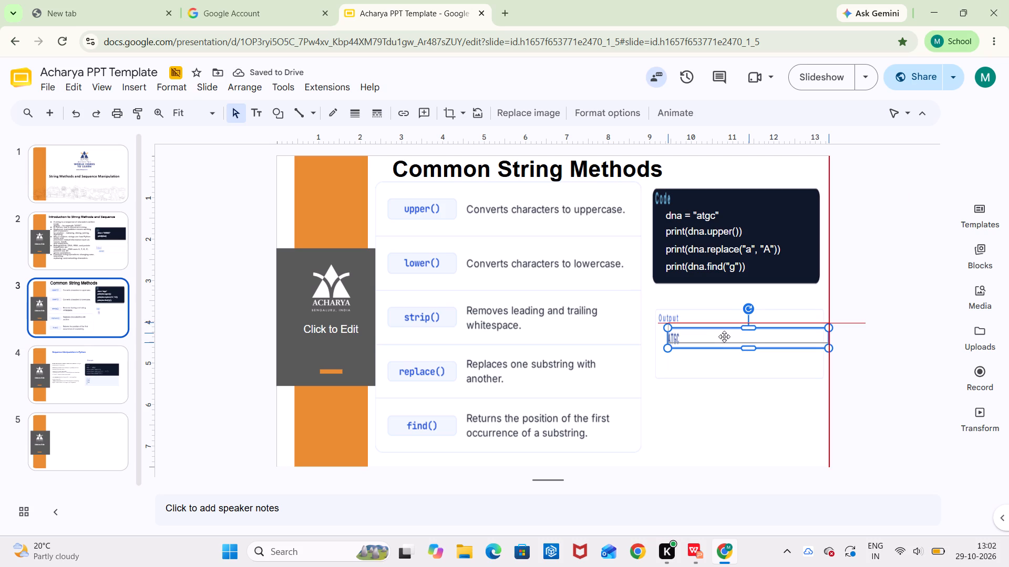
{"action": "double_click", "coordinate": [695, 409]}
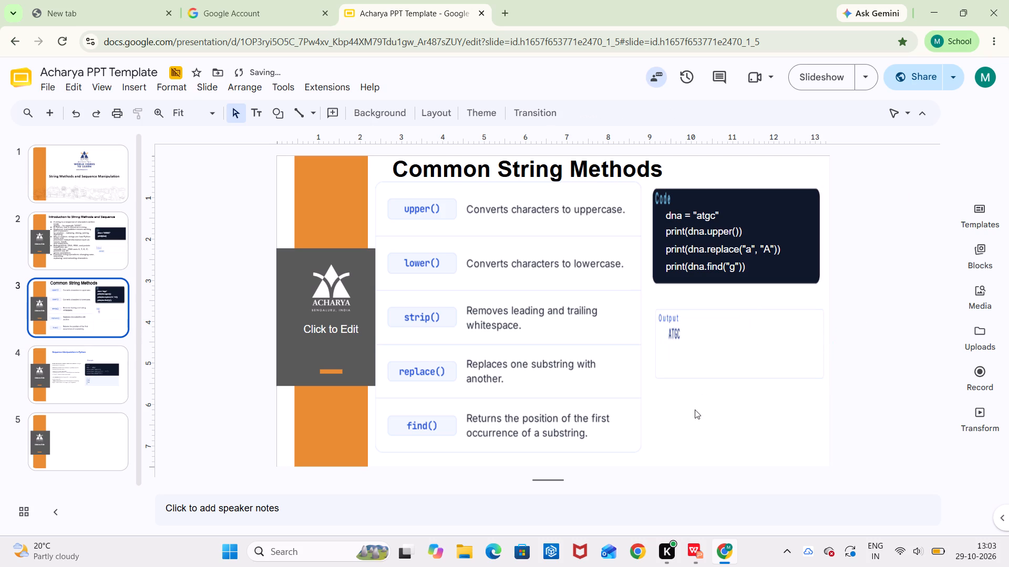
Copy the Atgc output line from the WPS slide and place it beneath ATGC in the Google Slides Output box.
{"action": "left_click", "coordinate": [700, 559]}
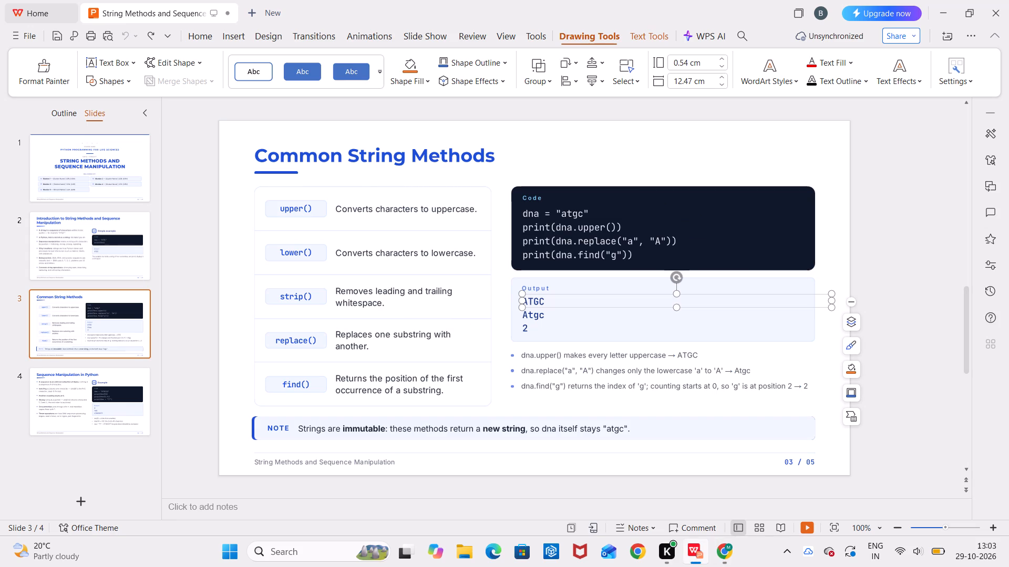
{"action": "left_click", "coordinate": [549, 321]}
{"action": "left_click", "coordinate": [548, 317]}
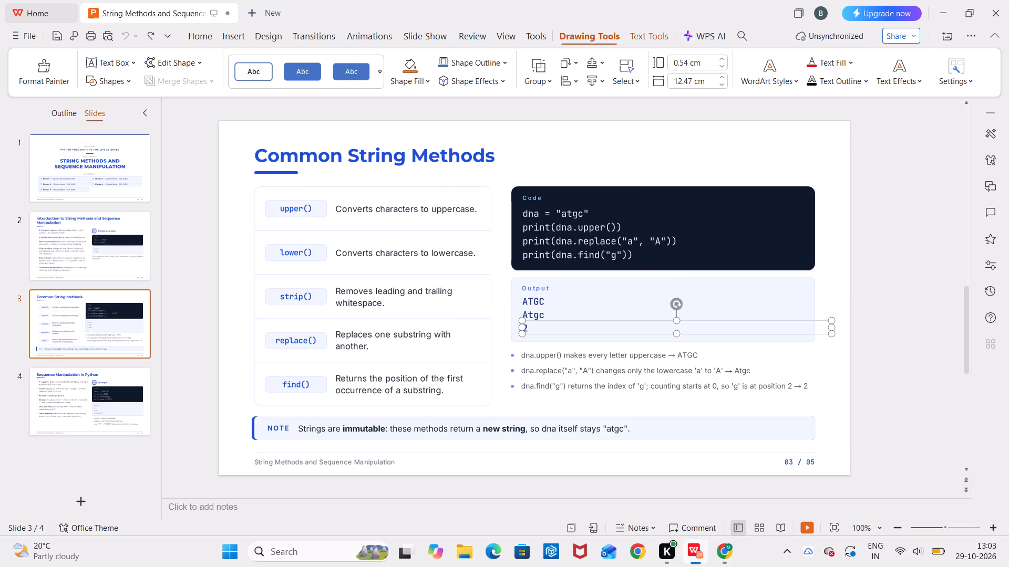
{"action": "left_click", "coordinate": [542, 317]}
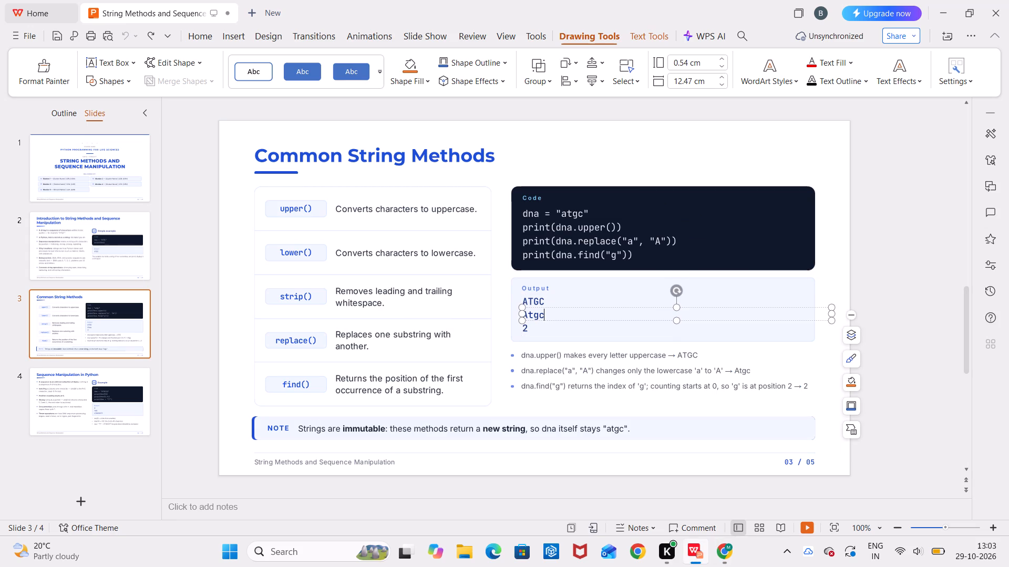
{"action": "right_click", "coordinate": [555, 310]}
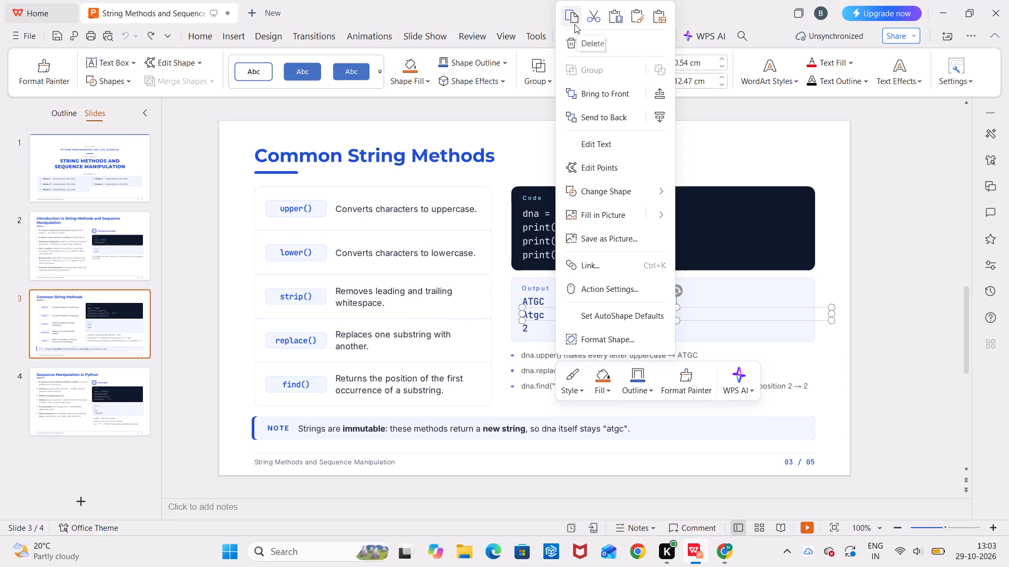
{"action": "left_click", "coordinate": [574, 24]}
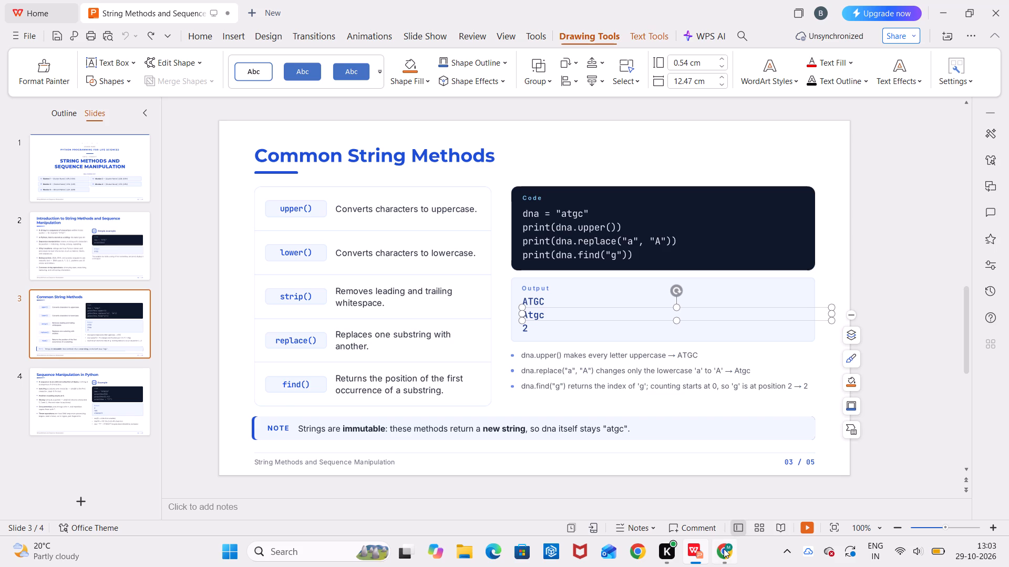
{"action": "left_click", "coordinate": [724, 549]}
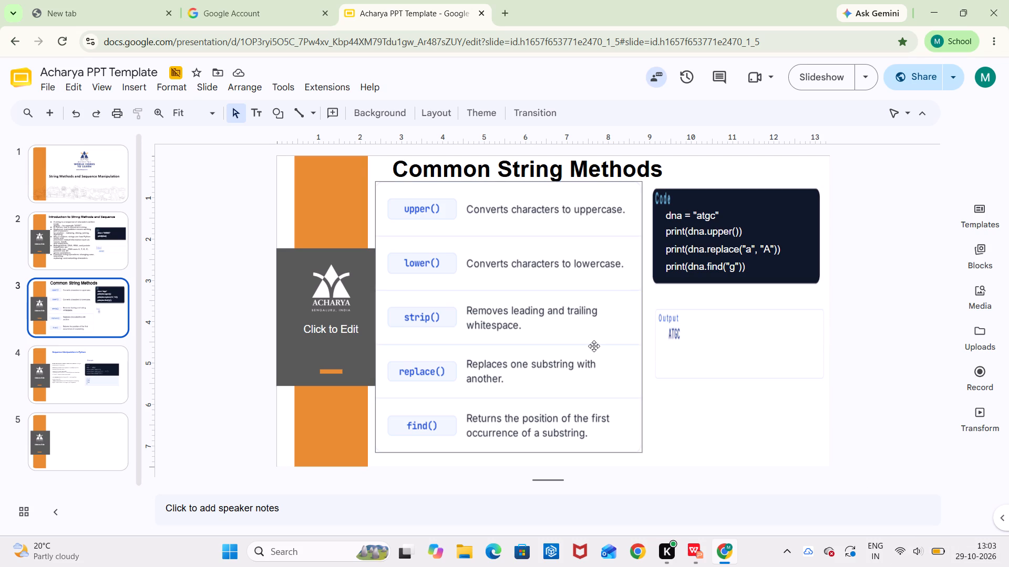
{"action": "key", "text": "ctrl+v"}
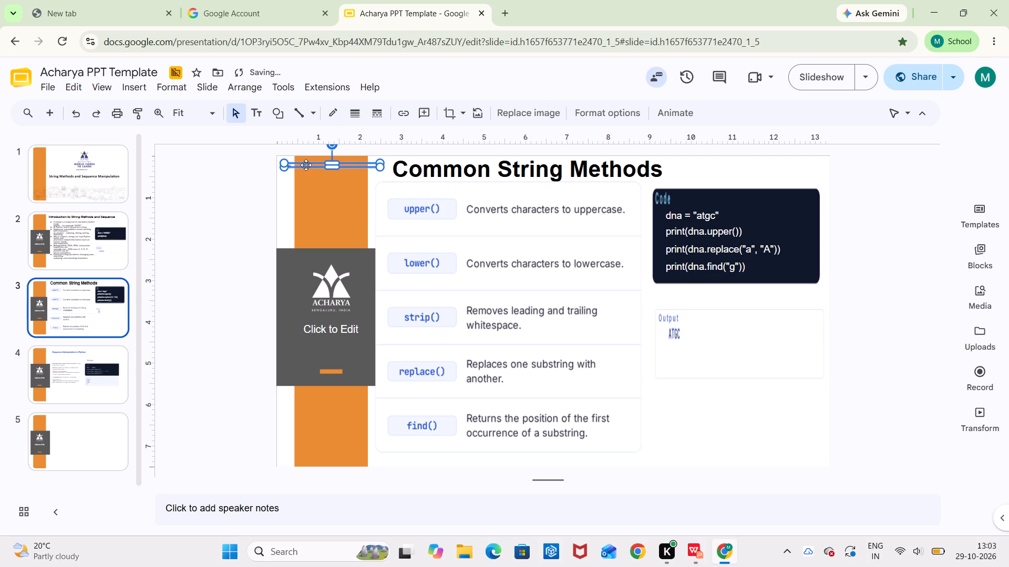
{"action": "left_click_drag", "start_coordinate": [306, 163], "coordinate": [692, 345]}
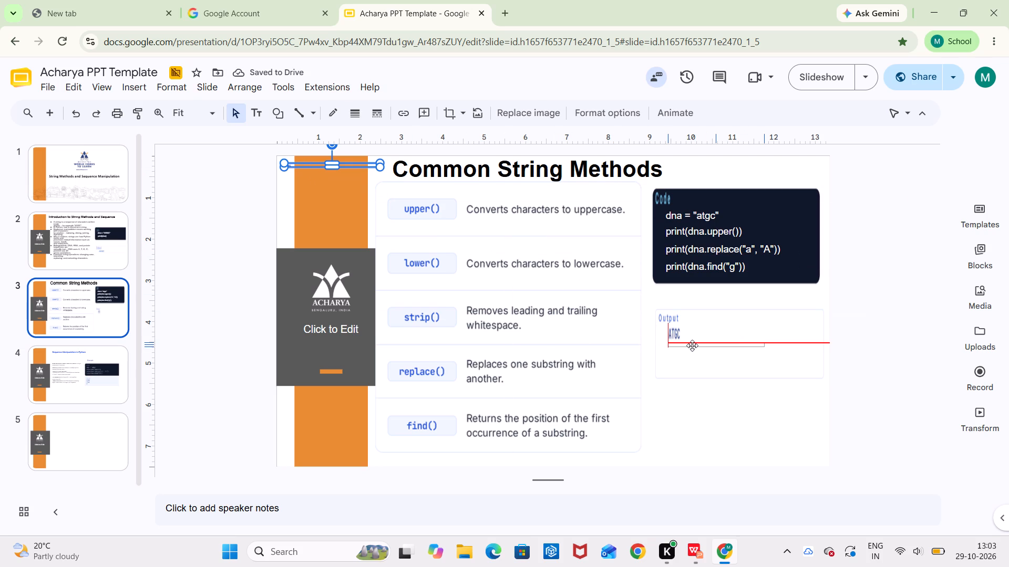
{"action": "left_click_drag", "start_coordinate": [692, 345], "coordinate": [692, 345]}
Enlarge the pasted Atgc line to match the ATGC line's width and adjust its position beneath ATGC.
{"action": "left_click", "coordinate": [717, 349]}
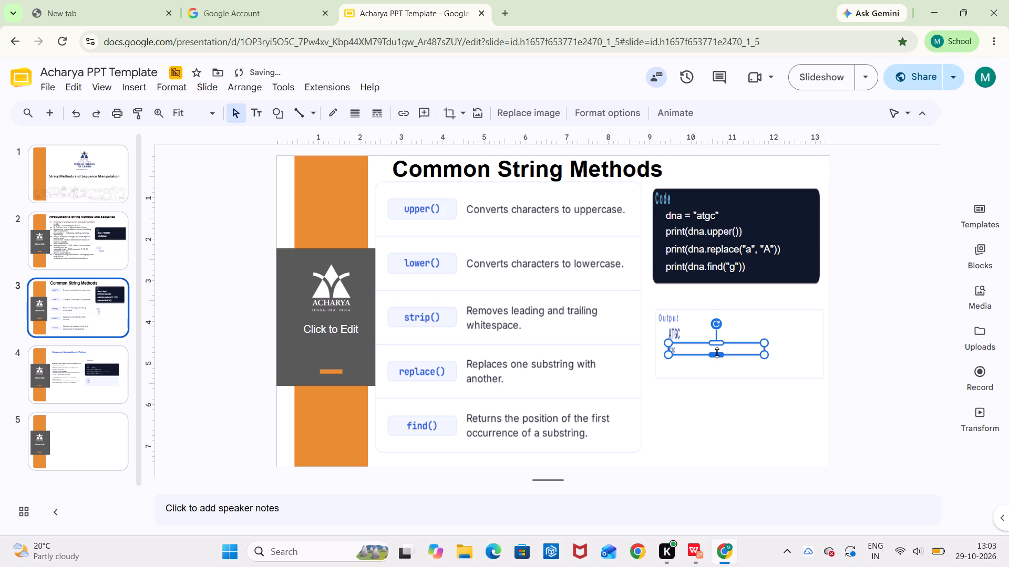
{"action": "left_click_drag", "start_coordinate": [763, 343], "coordinate": [770, 340]}
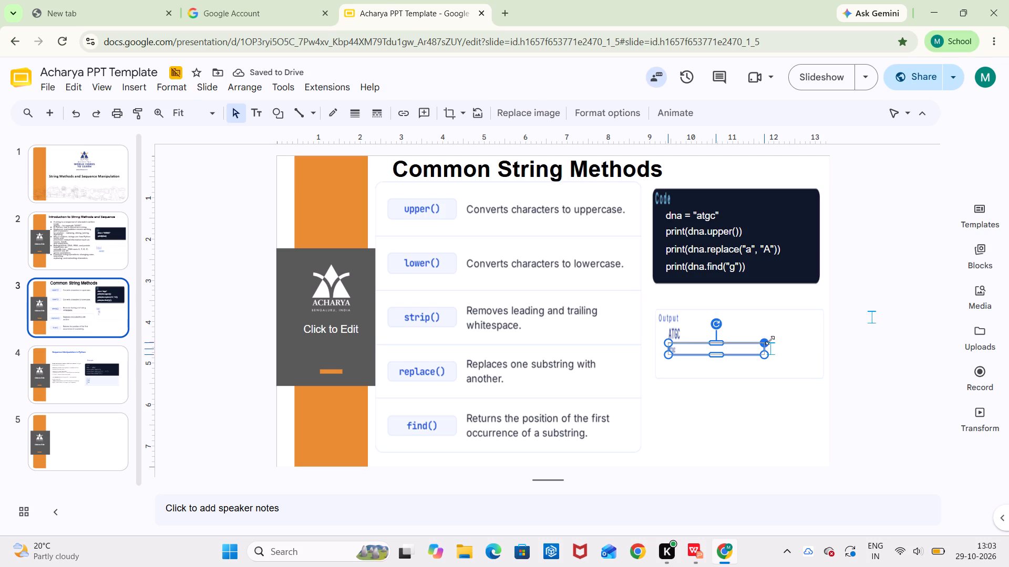
{"action": "left_click_drag", "start_coordinate": [770, 340], "coordinate": [779, 338]}
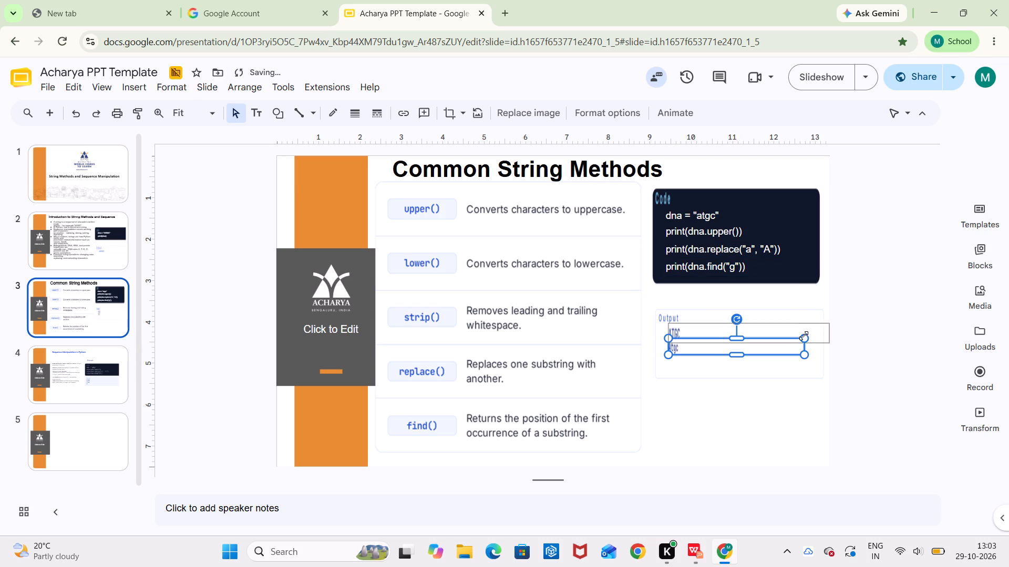
{"action": "left_click", "coordinate": [806, 336]}
{"action": "left_click", "coordinate": [806, 336]}
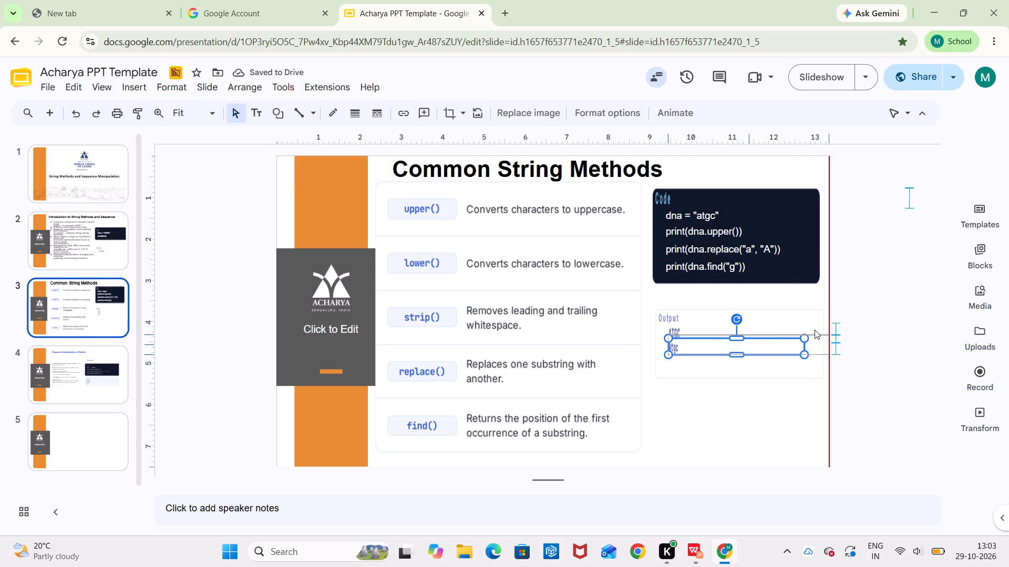
{"action": "left_click", "coordinate": [732, 348]}
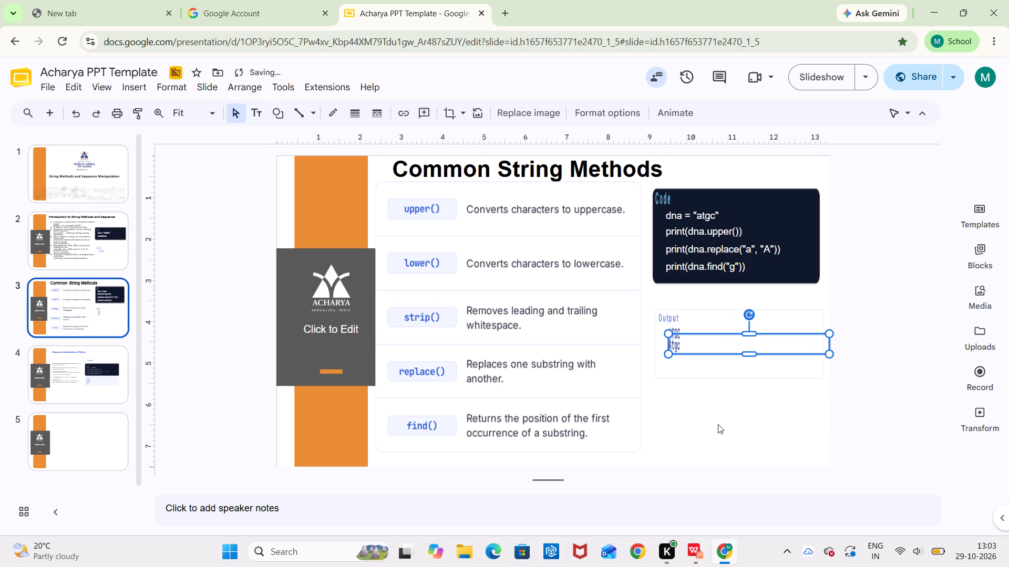
{"action": "left_click", "coordinate": [716, 427]}
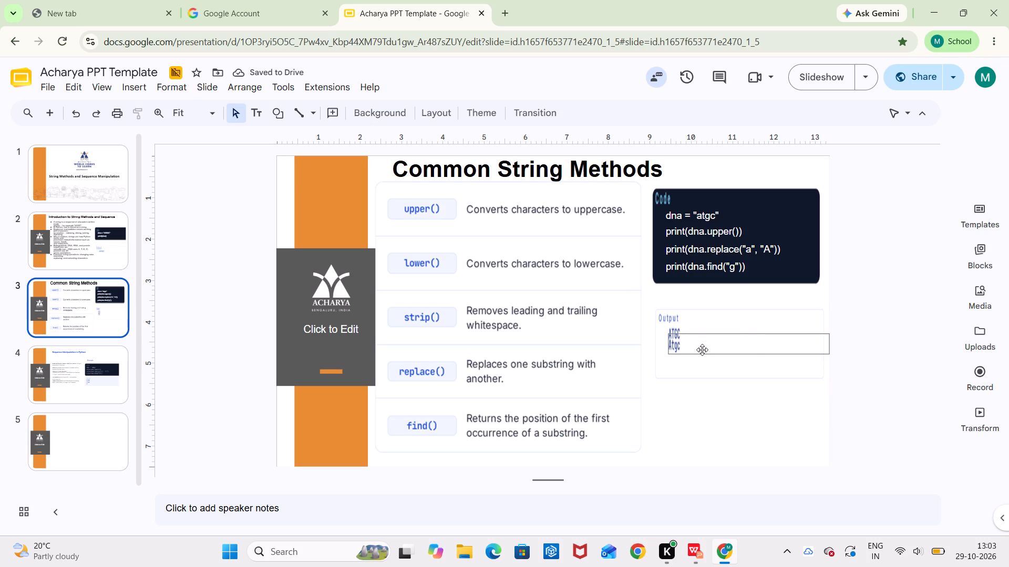
{"action": "left_click", "coordinate": [702, 350]}
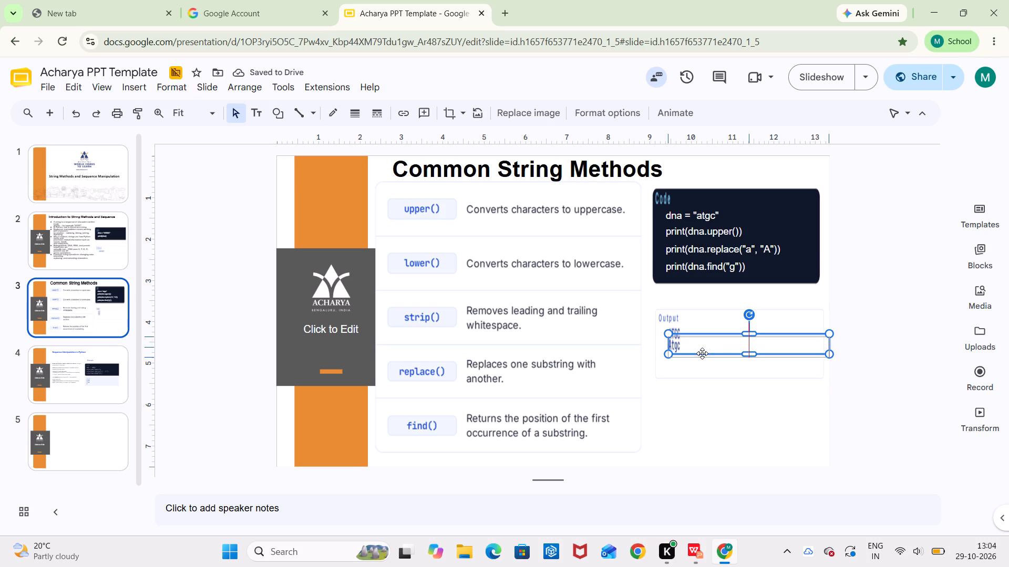
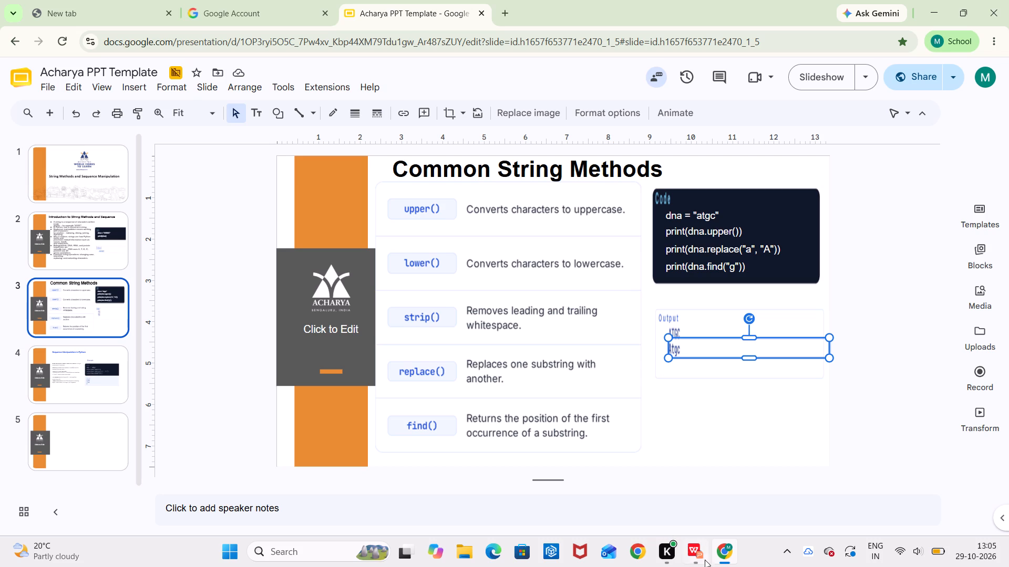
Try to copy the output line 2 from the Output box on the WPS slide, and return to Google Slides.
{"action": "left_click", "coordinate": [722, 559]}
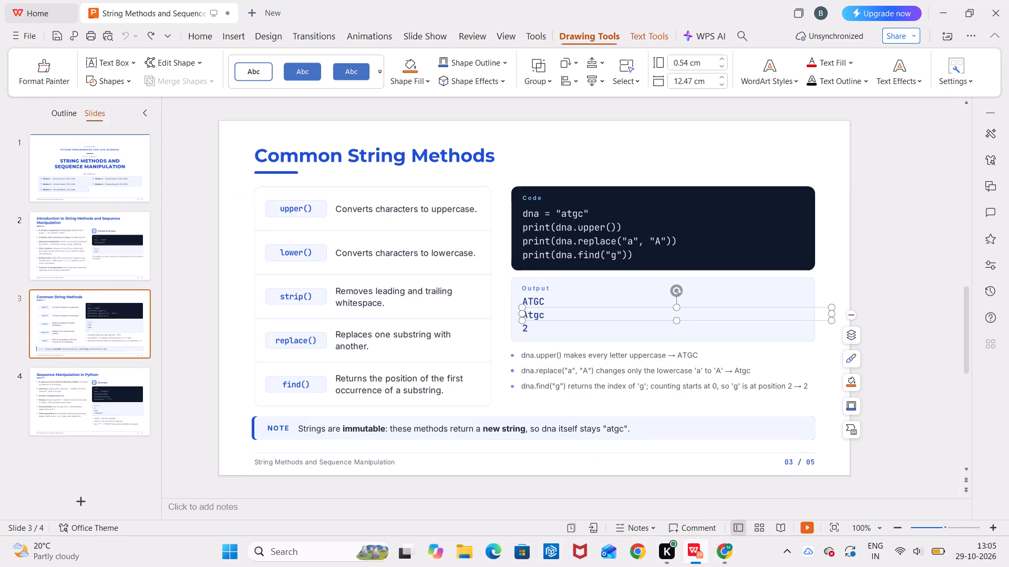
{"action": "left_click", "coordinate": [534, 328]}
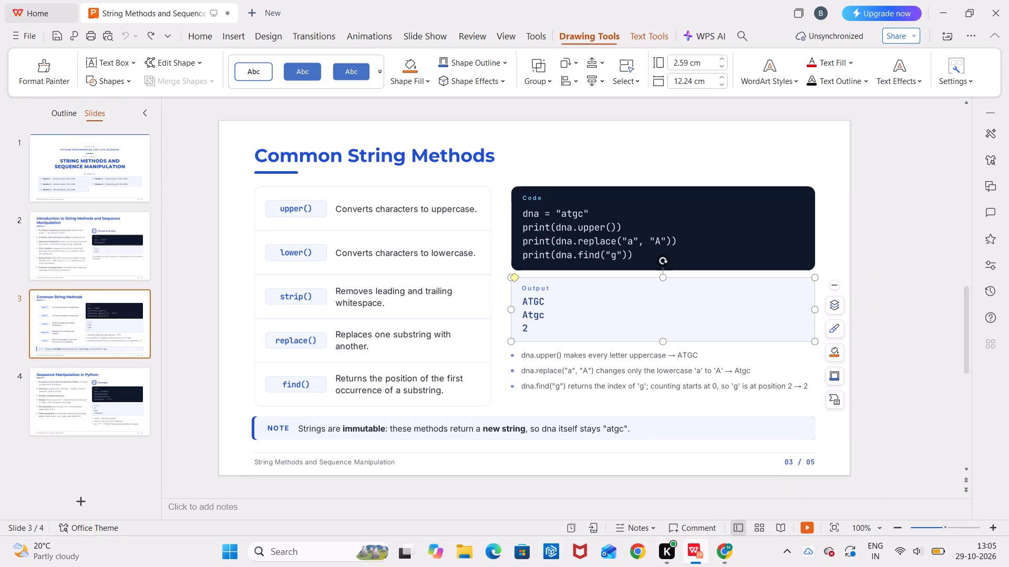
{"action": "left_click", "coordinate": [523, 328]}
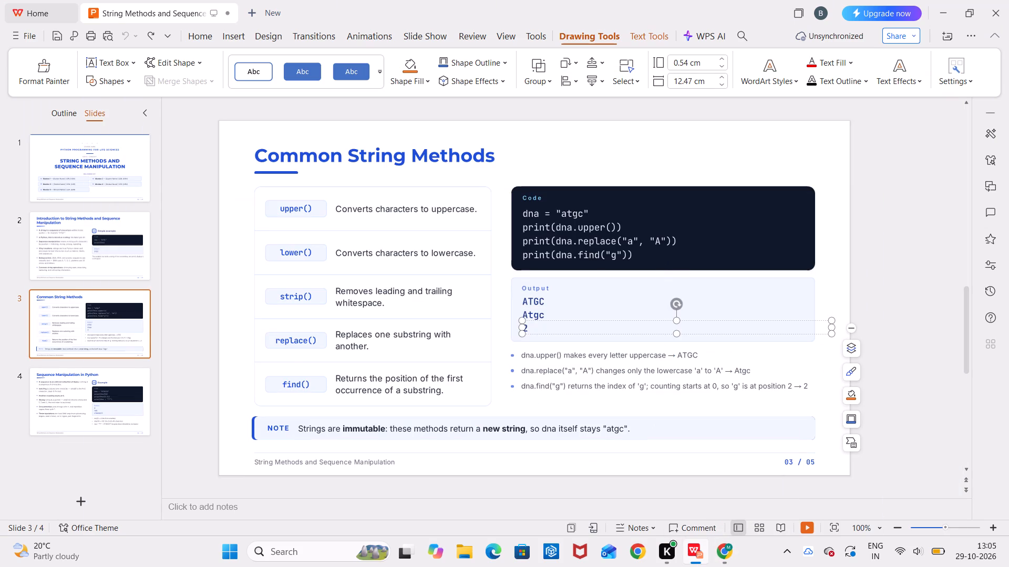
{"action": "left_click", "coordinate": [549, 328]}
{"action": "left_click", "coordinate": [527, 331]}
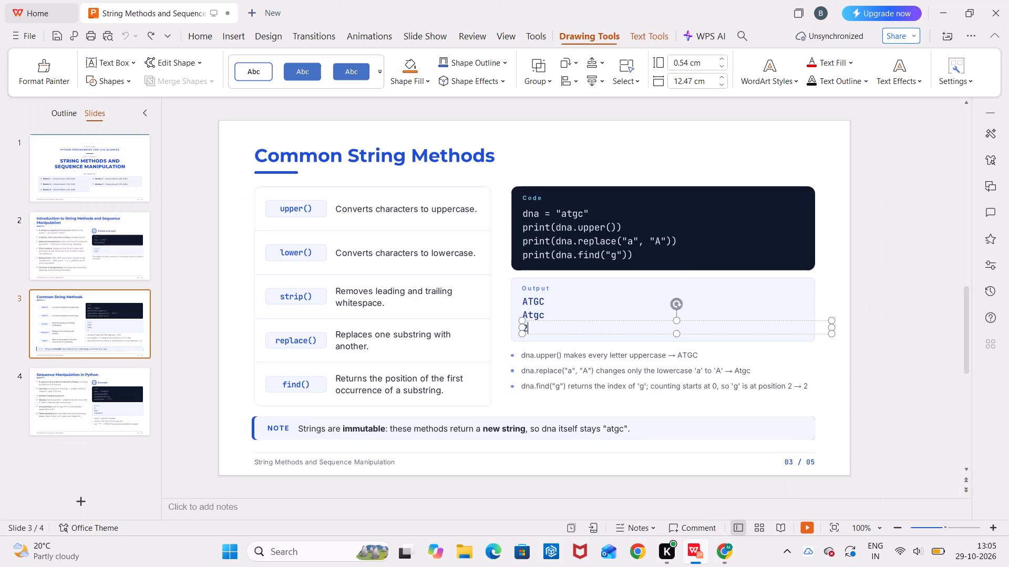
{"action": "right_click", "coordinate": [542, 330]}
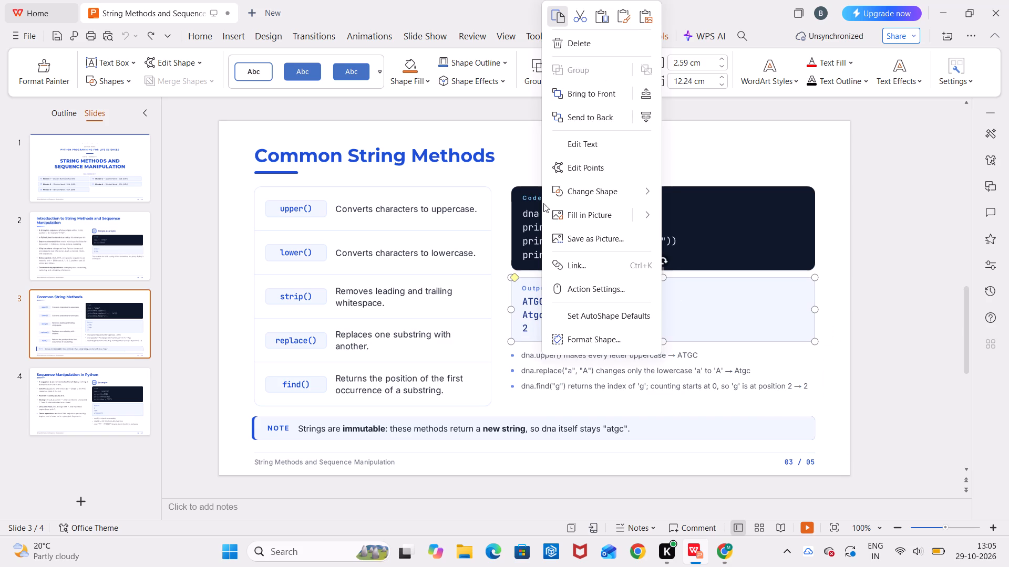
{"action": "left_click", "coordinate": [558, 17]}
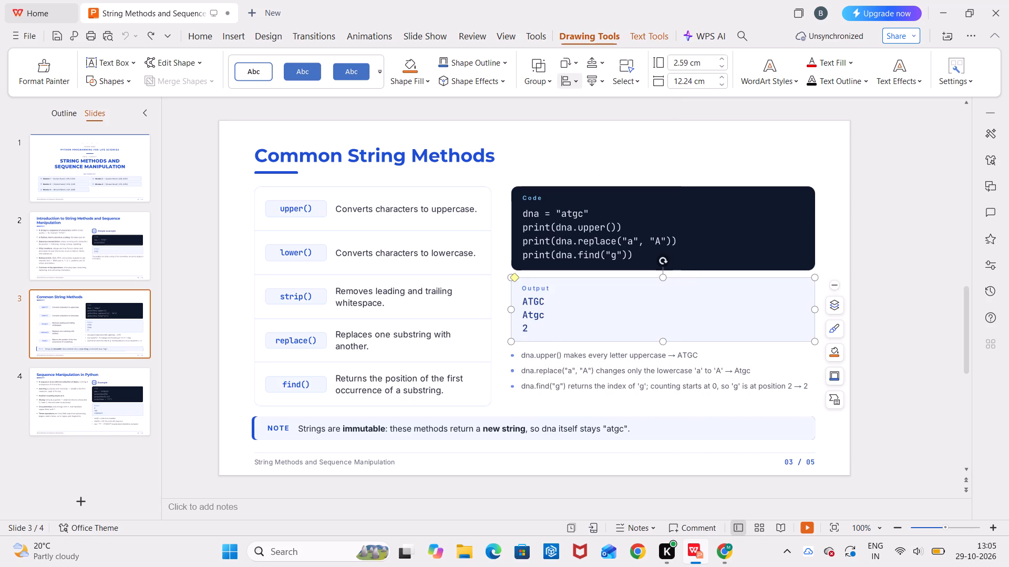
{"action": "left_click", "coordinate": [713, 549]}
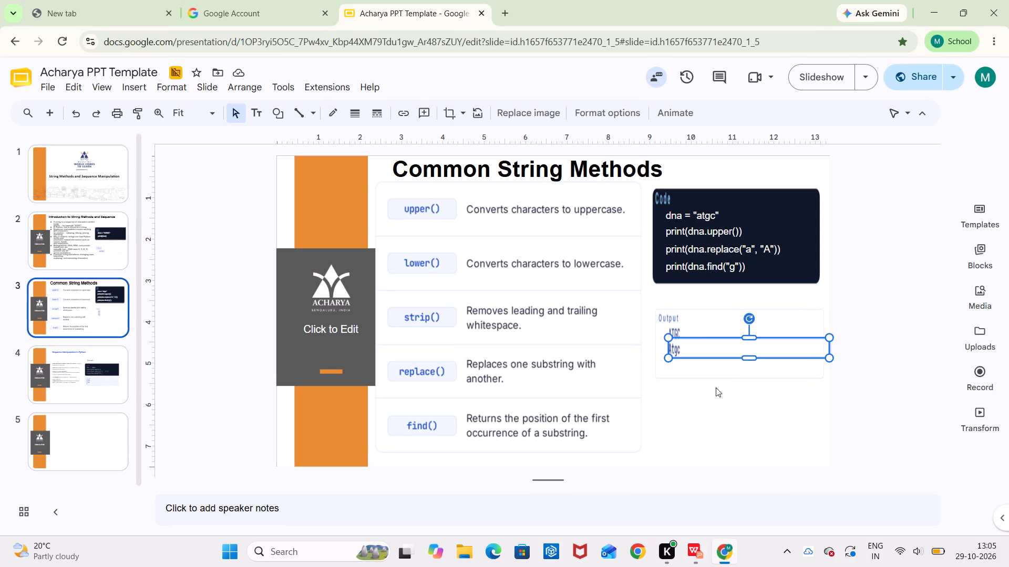
Move the Output box, its label and the ATGC and Atgc lines slightly up, closer beneath the Code box.
{"action": "left_click", "coordinate": [689, 370]}
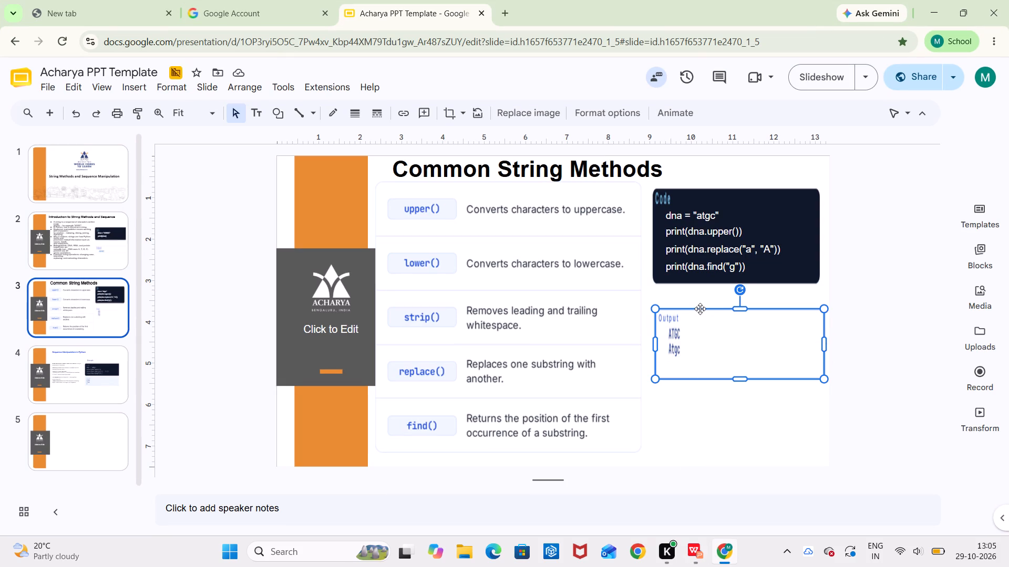
{"action": "left_click_drag", "start_coordinate": [700, 309], "coordinate": [698, 300]}
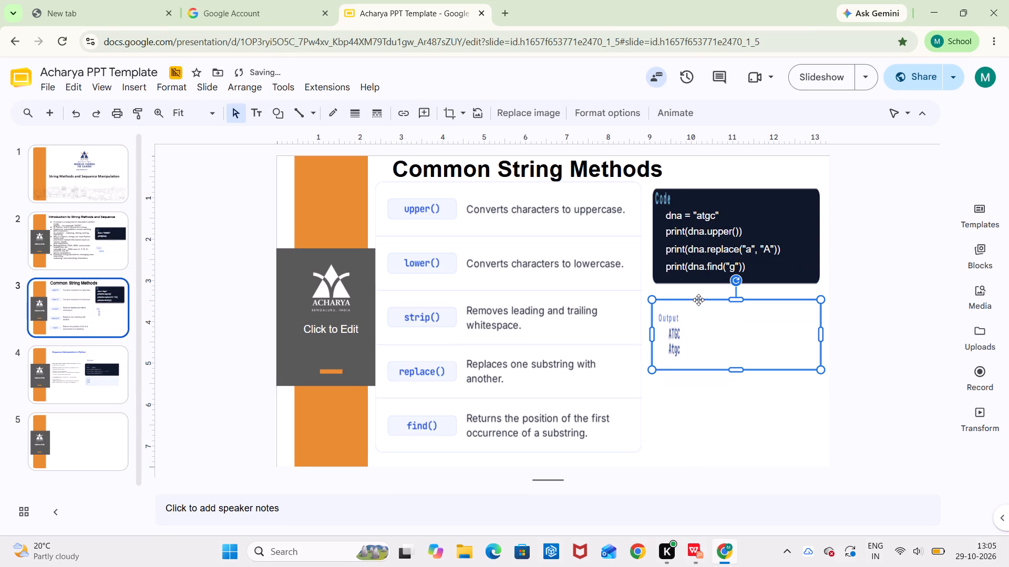
{"action": "left_click_drag", "start_coordinate": [678, 317], "coordinate": [678, 310]}
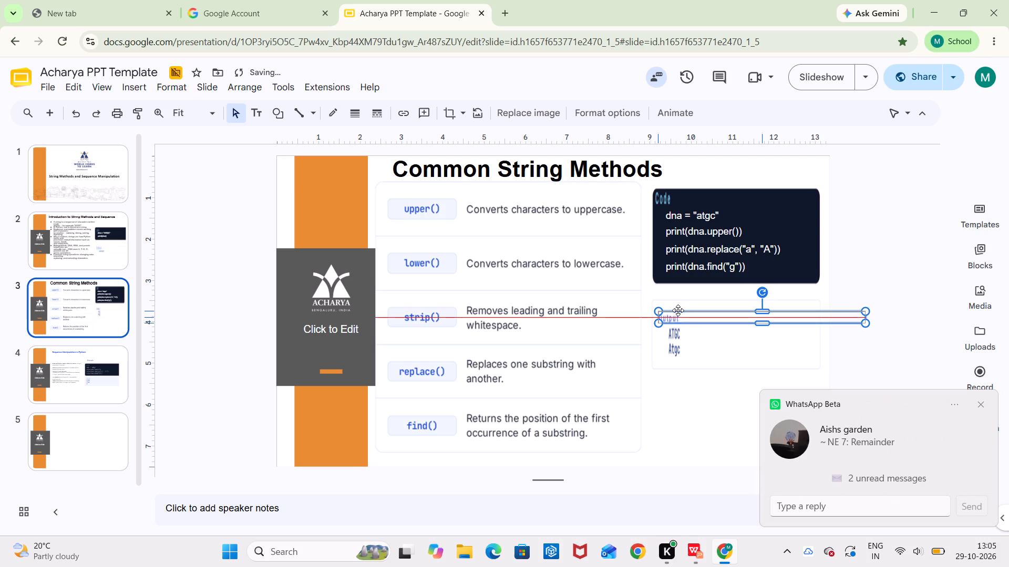
{"action": "left_click_drag", "start_coordinate": [678, 310], "coordinate": [677, 309]}
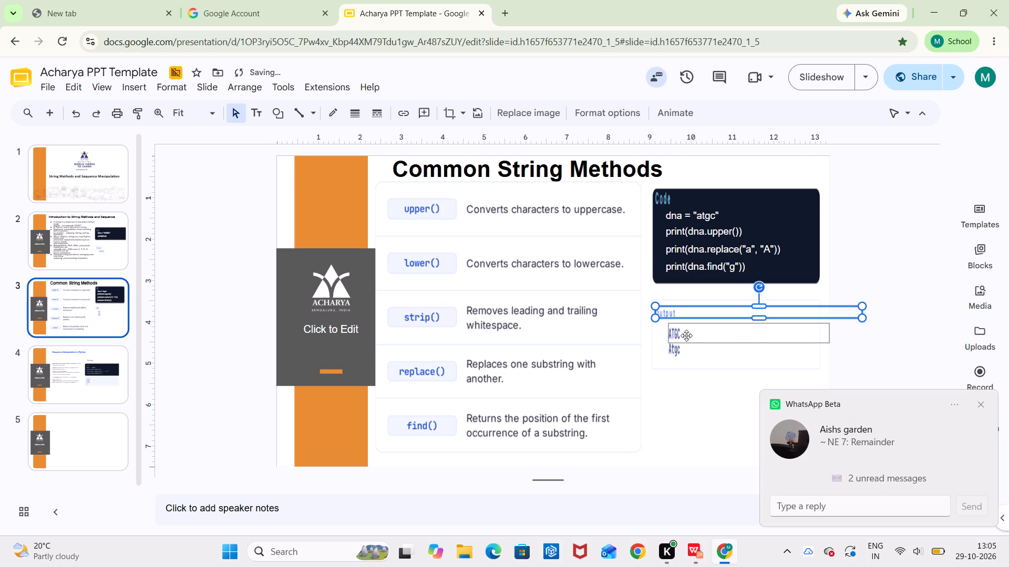
{"action": "left_click_drag", "start_coordinate": [686, 334], "coordinate": [686, 329]}
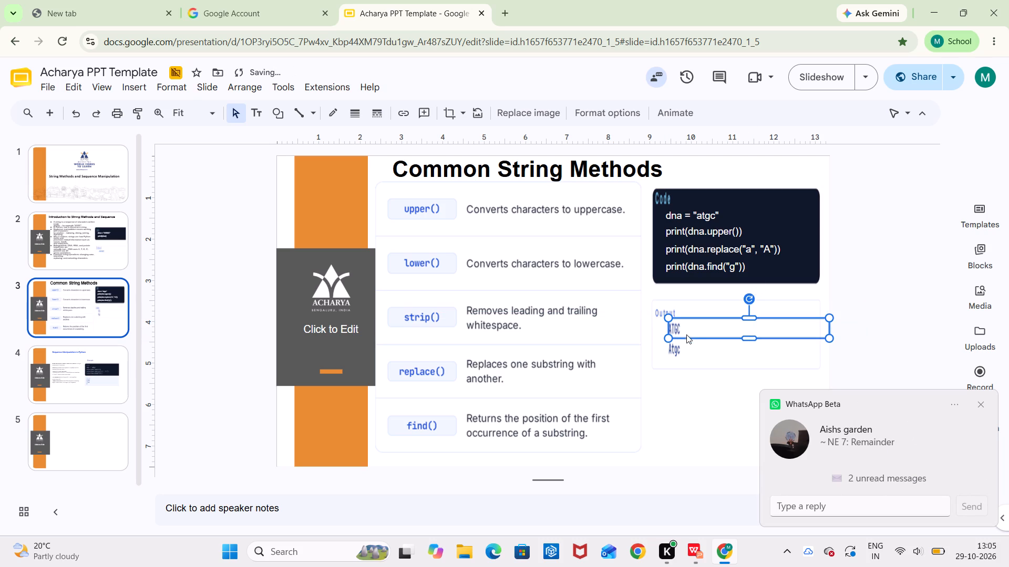
{"action": "left_click_drag", "start_coordinate": [688, 344], "coordinate": [688, 339]}
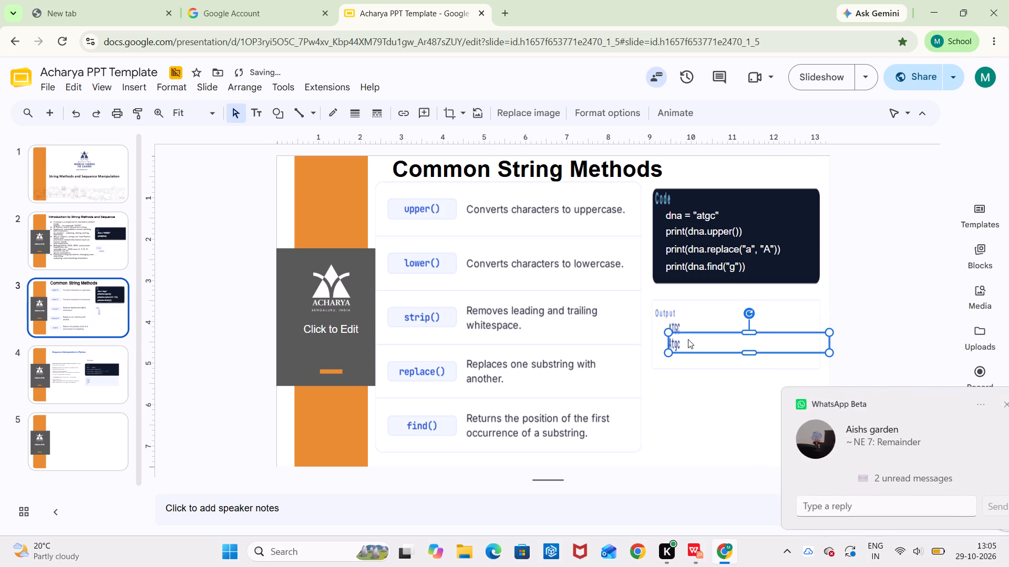
{"action": "left_click", "coordinate": [665, 394]}
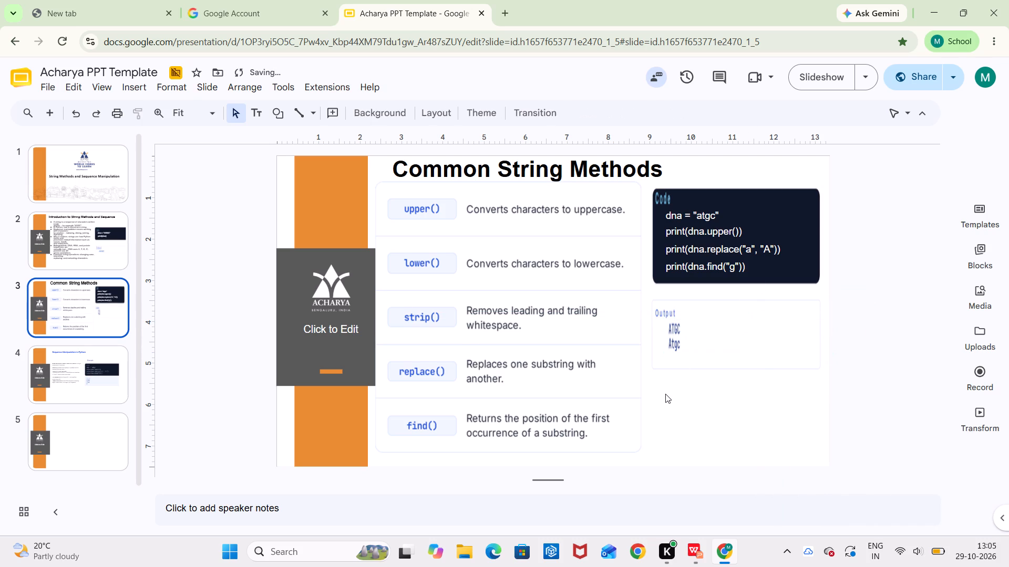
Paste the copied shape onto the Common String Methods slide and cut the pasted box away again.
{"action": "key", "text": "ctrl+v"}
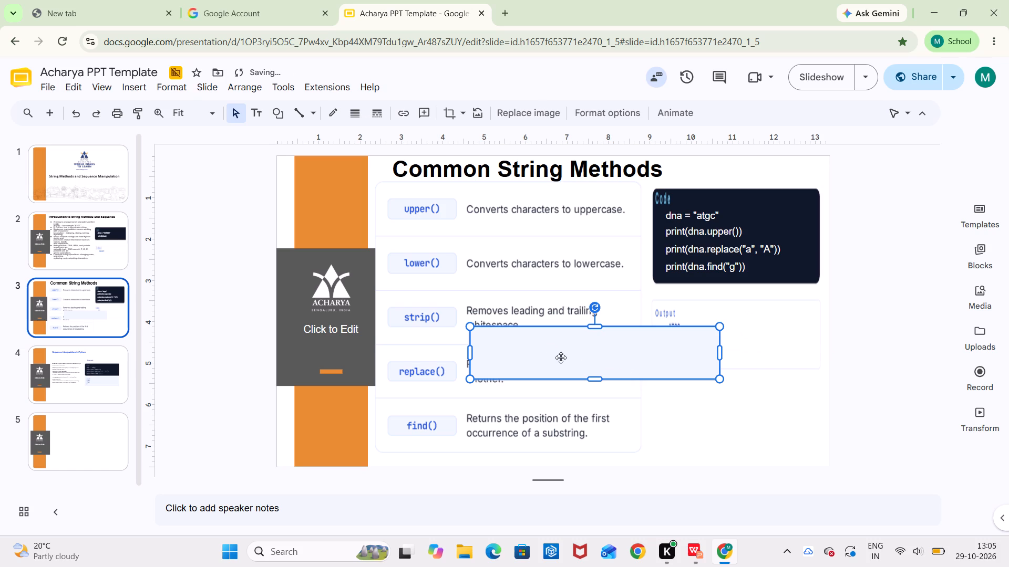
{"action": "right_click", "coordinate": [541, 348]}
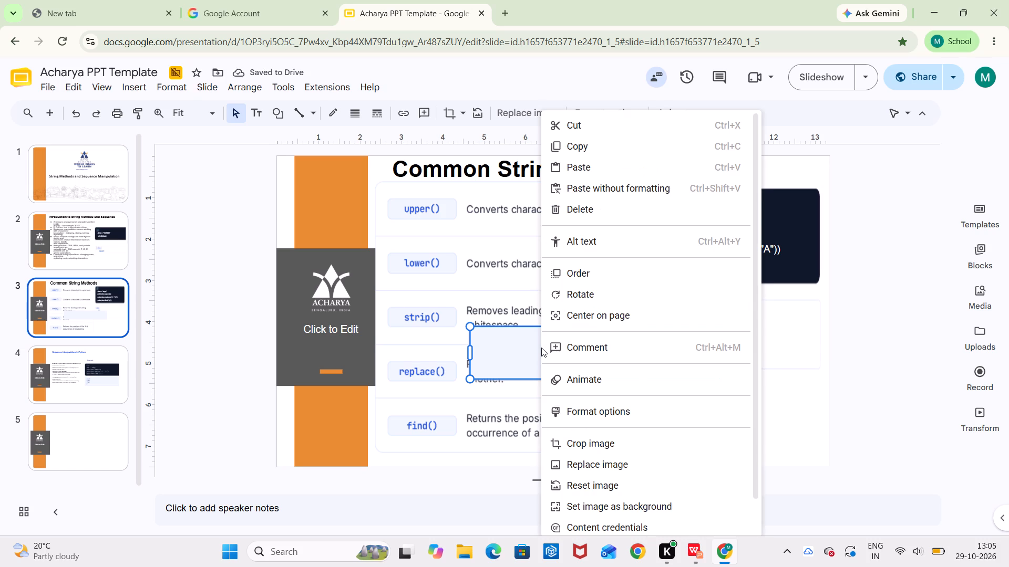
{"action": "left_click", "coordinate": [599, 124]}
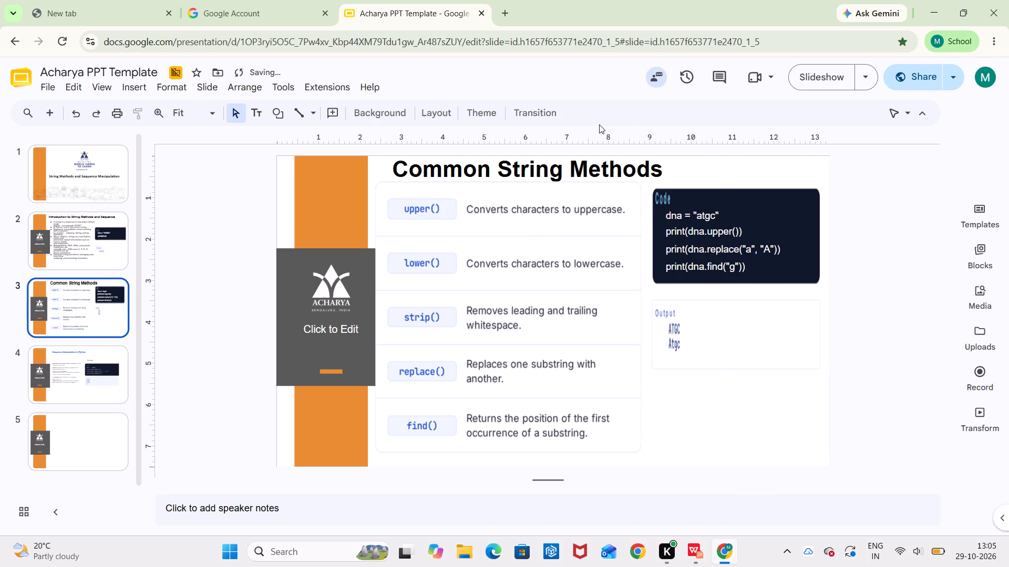
Switch to the WPS slide and copy the text box of output line 2 for the Google Slides Output box.
{"action": "left_click", "coordinate": [721, 560]}
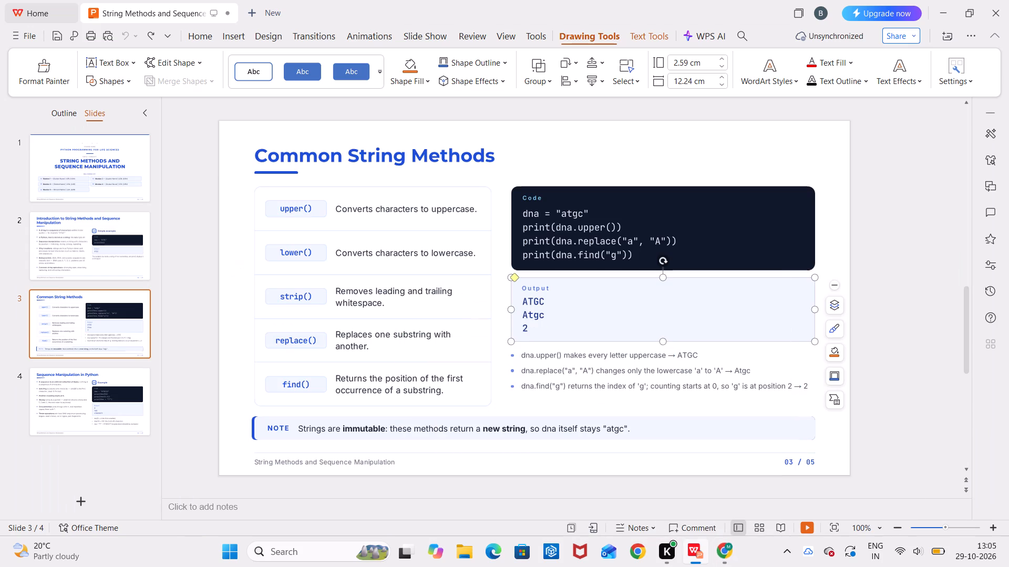
{"action": "left_click", "coordinate": [526, 326]}
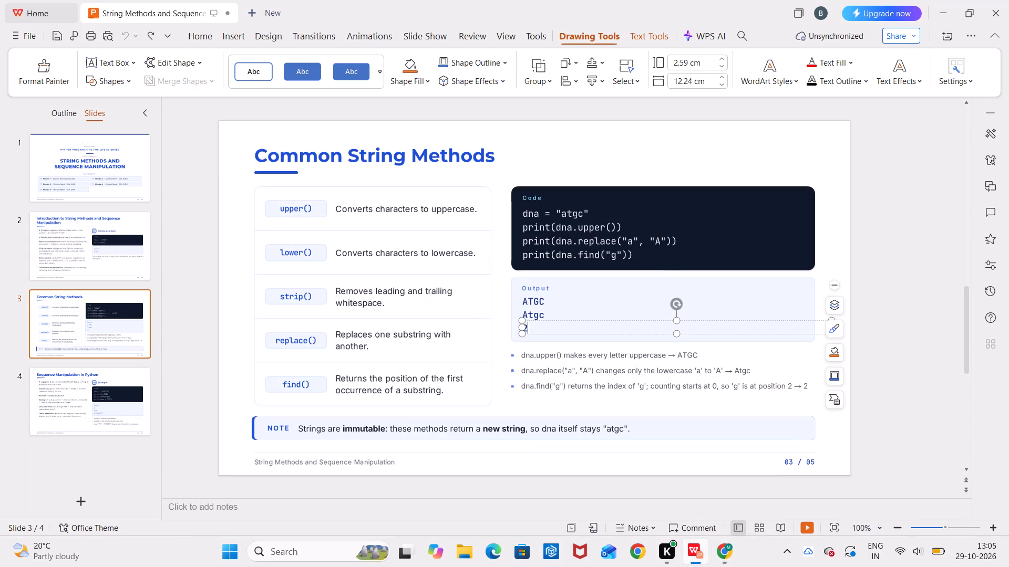
{"action": "right_click", "coordinate": [538, 334]}
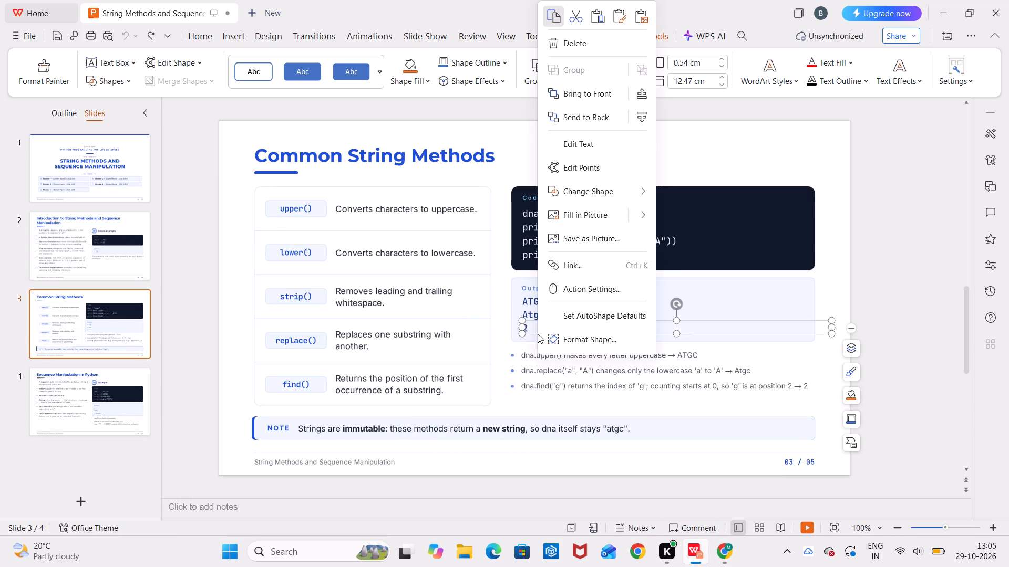
{"action": "left_click", "coordinate": [552, 23]}
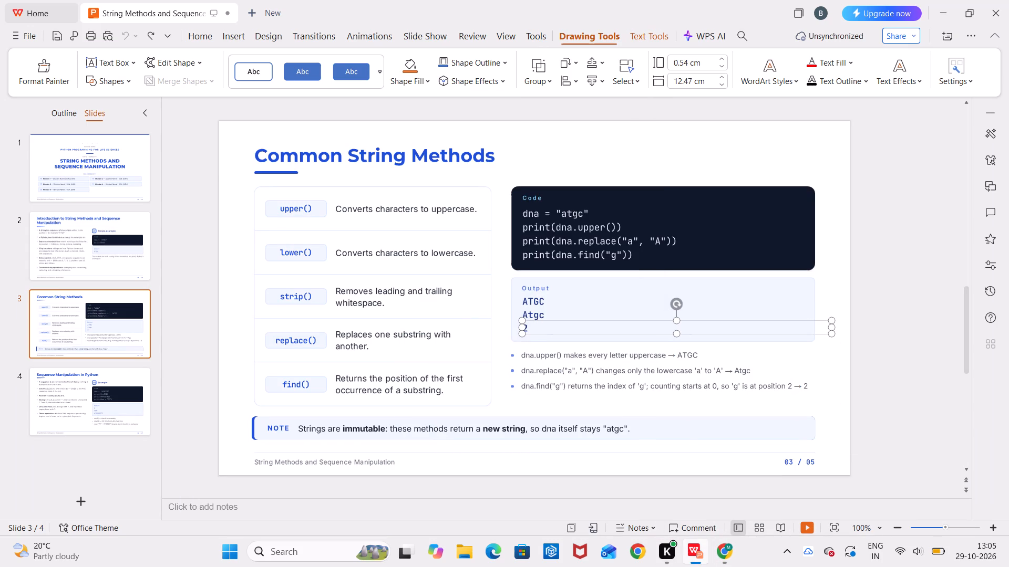
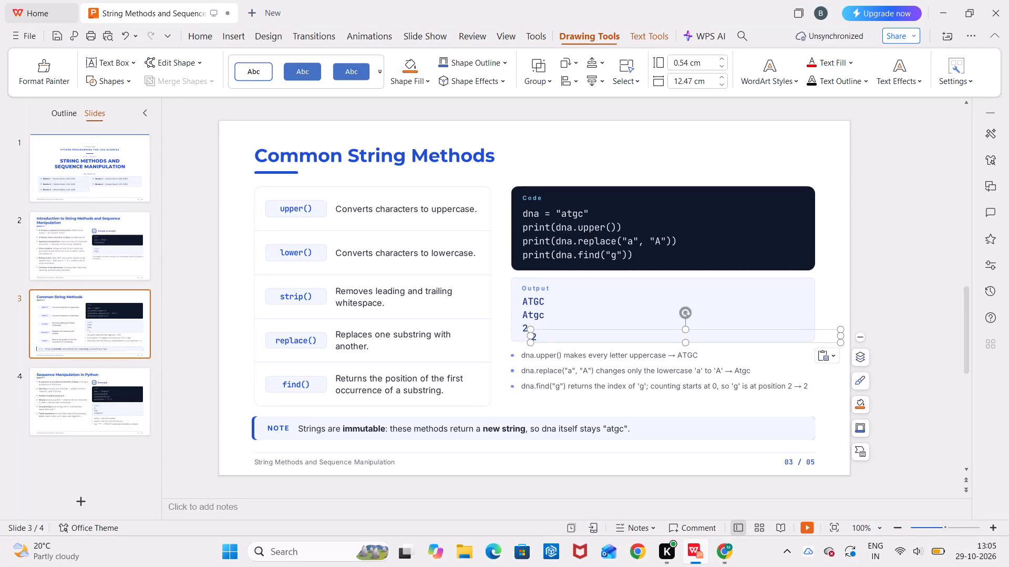
Undo the pasting of the duplicate 2 text box on the WPS slide.
{"action": "key", "text": "ctrl+z"}
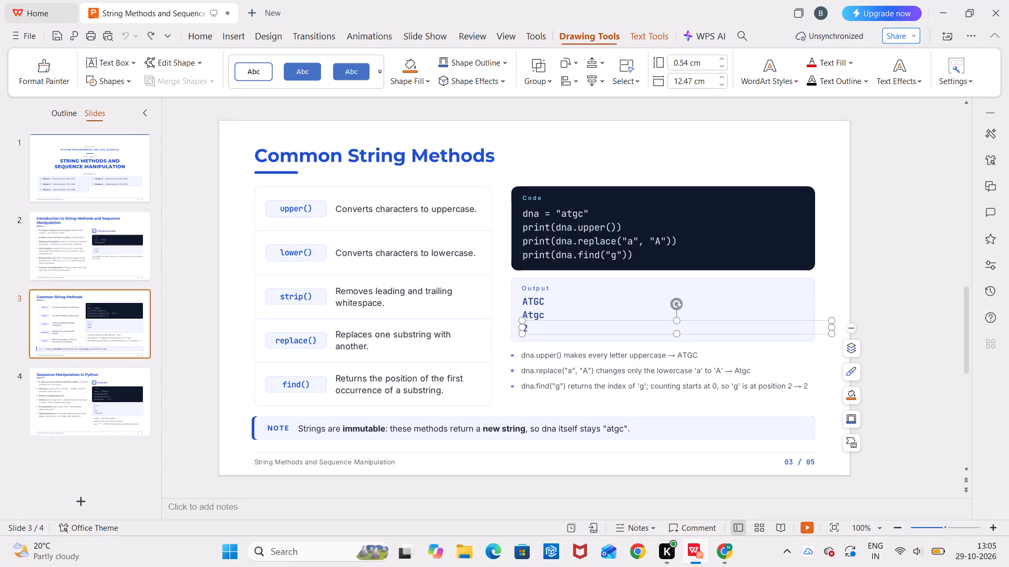
Switch to Google Slides, paste the copied 2 onto the Common String Methods slide and place it beneath Atgc in the Output box.
{"action": "left_click", "coordinate": [728, 561]}
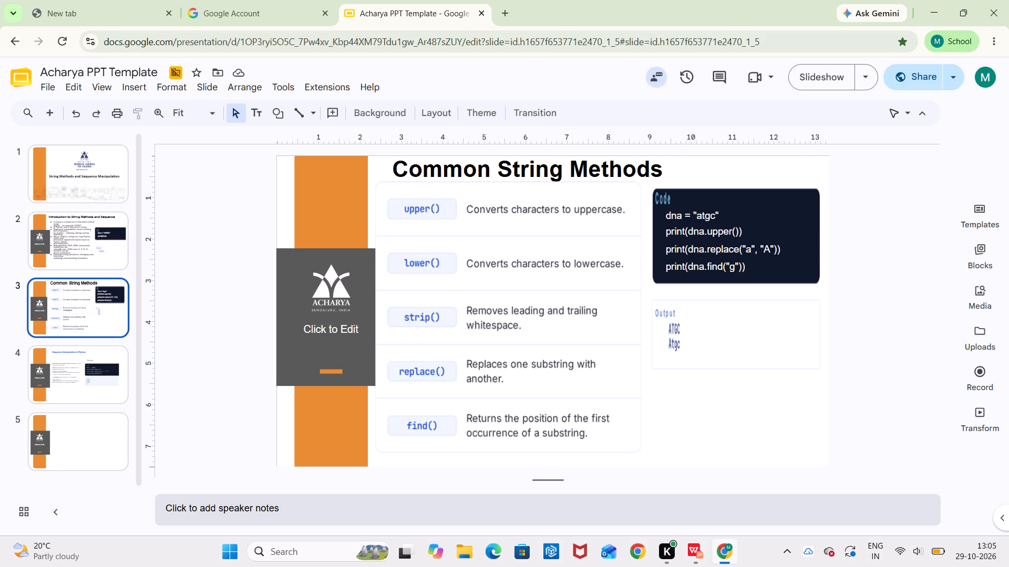
{"action": "key", "text": "ctrl+v"}
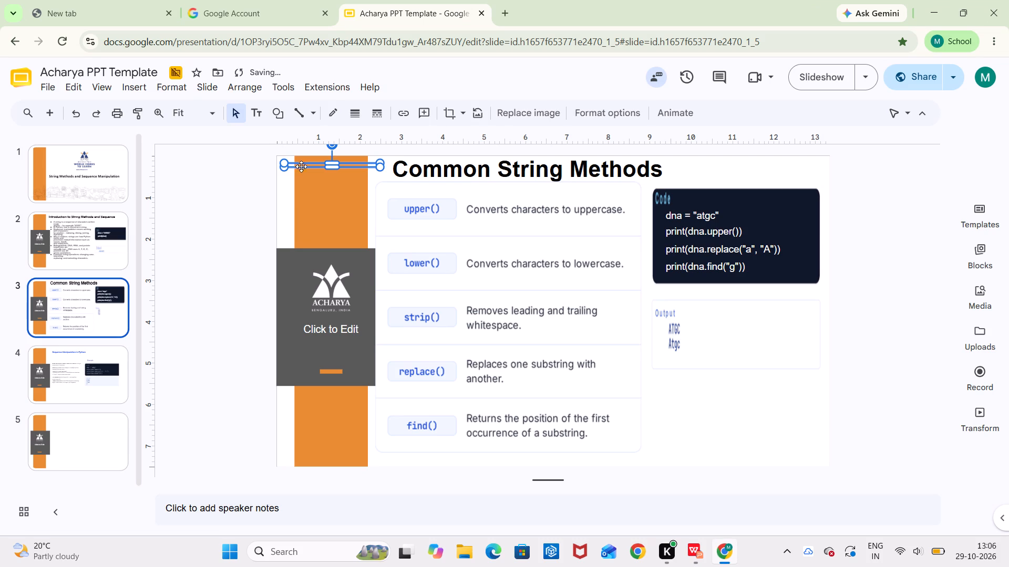
{"action": "left_click_drag", "start_coordinate": [301, 166], "coordinate": [690, 354]}
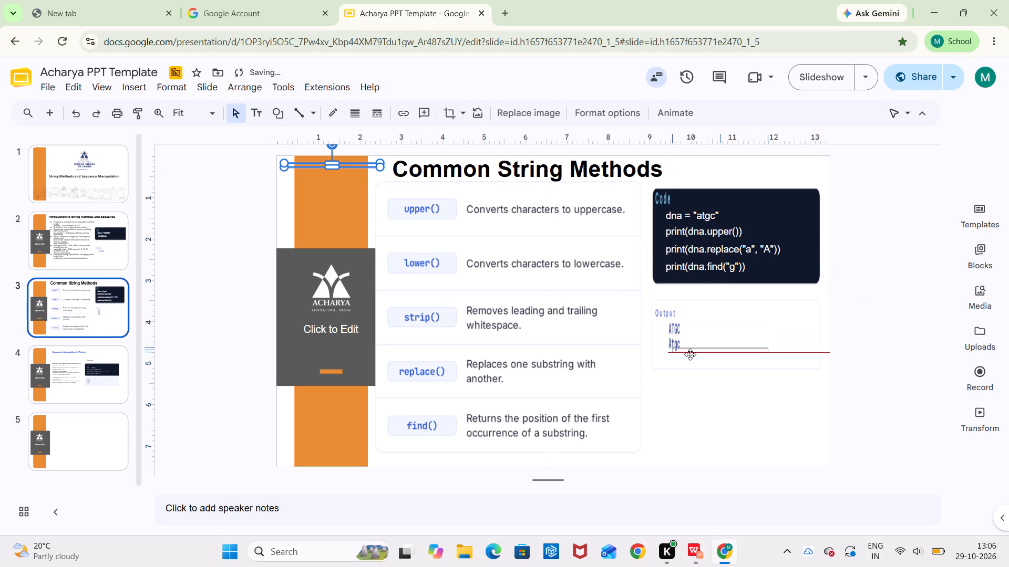
{"action": "left_click_drag", "start_coordinate": [690, 354], "coordinate": [687, 354]}
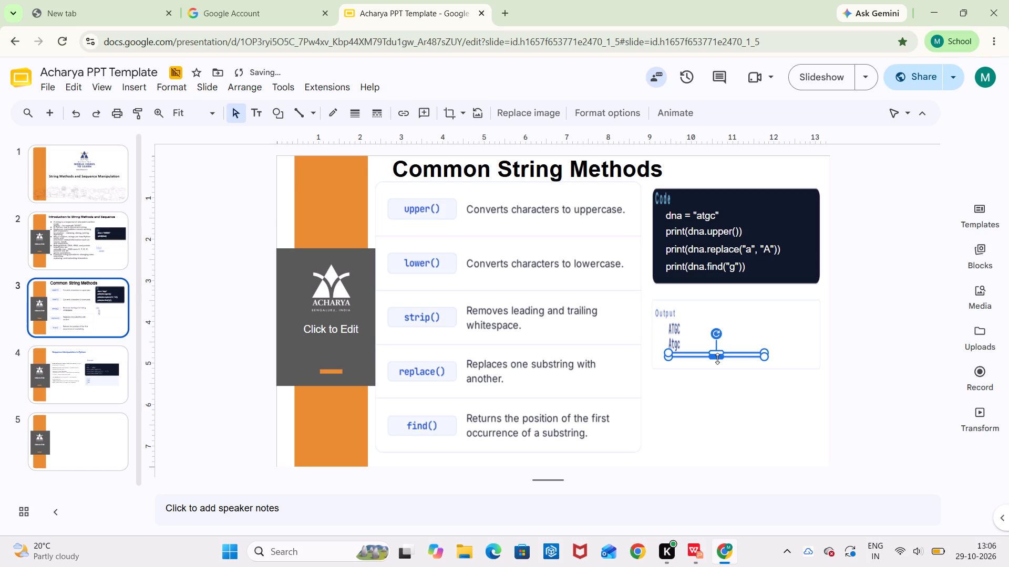
Enlarge the pasted 2 in height and width so it nearly reaches the far edge of the Output box.
{"action": "left_click_drag", "start_coordinate": [717, 359], "coordinate": [718, 364]}
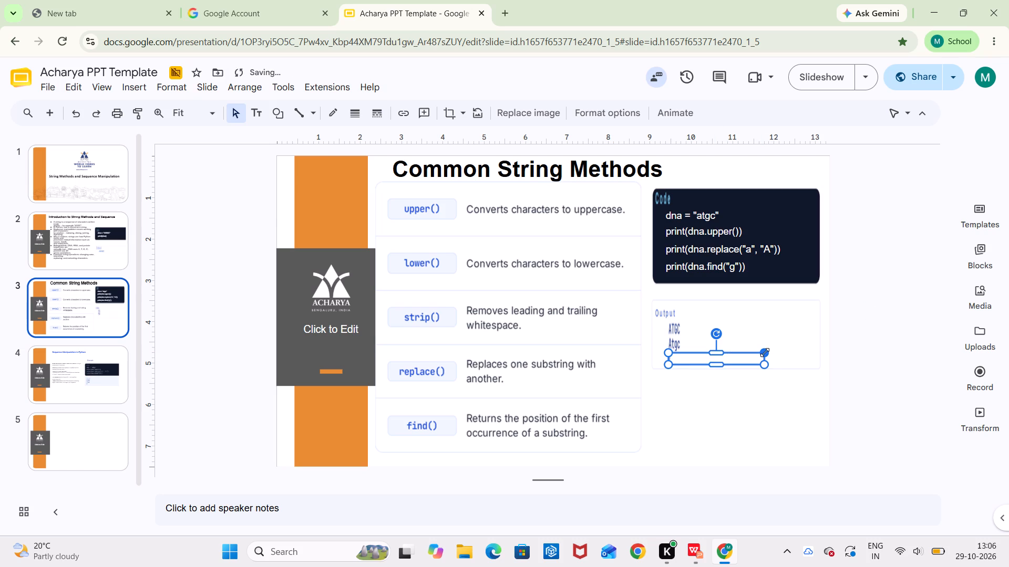
{"action": "left_click_drag", "start_coordinate": [765, 352], "coordinate": [770, 350]}
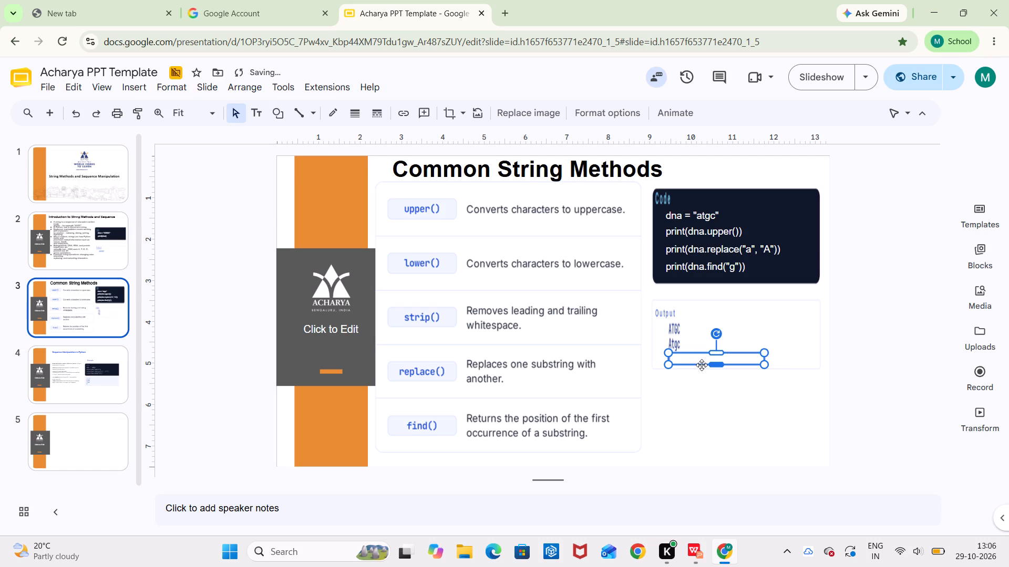
{"action": "left_click", "coordinate": [702, 365]}
{"action": "left_click", "coordinate": [713, 425]}
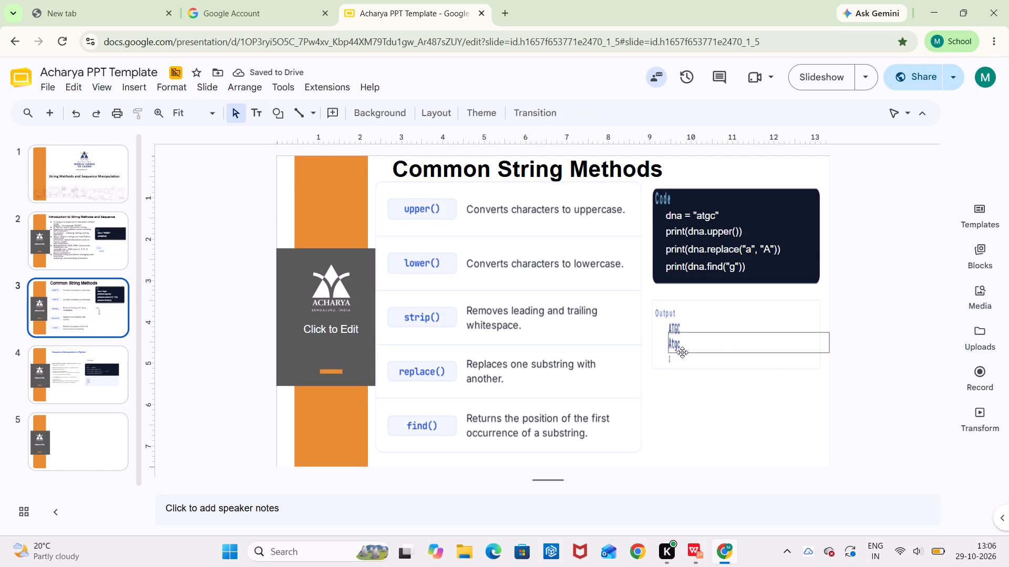
{"action": "left_click", "coordinate": [683, 358]}
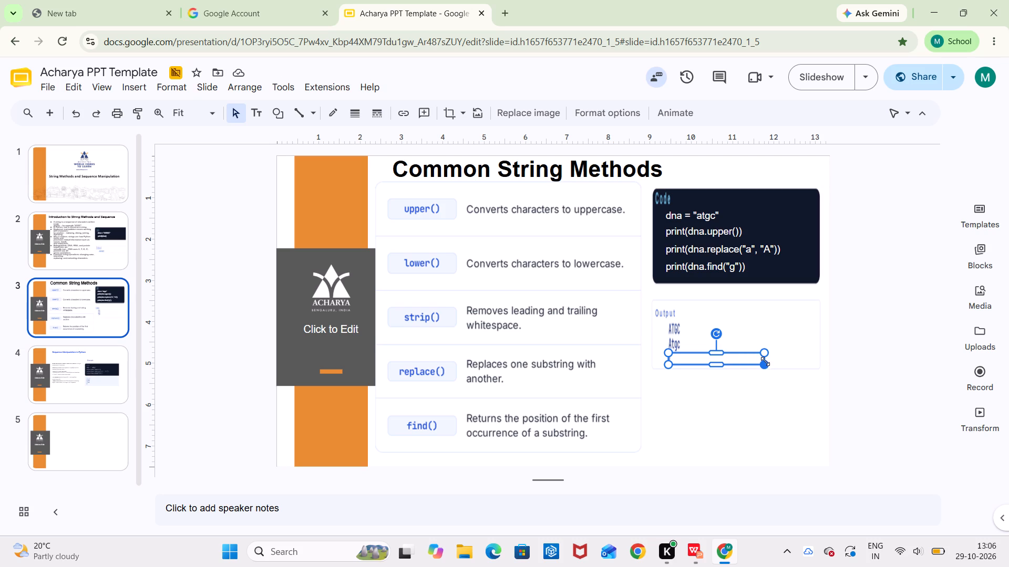
{"action": "left_click_drag", "start_coordinate": [765, 361], "coordinate": [800, 352]}
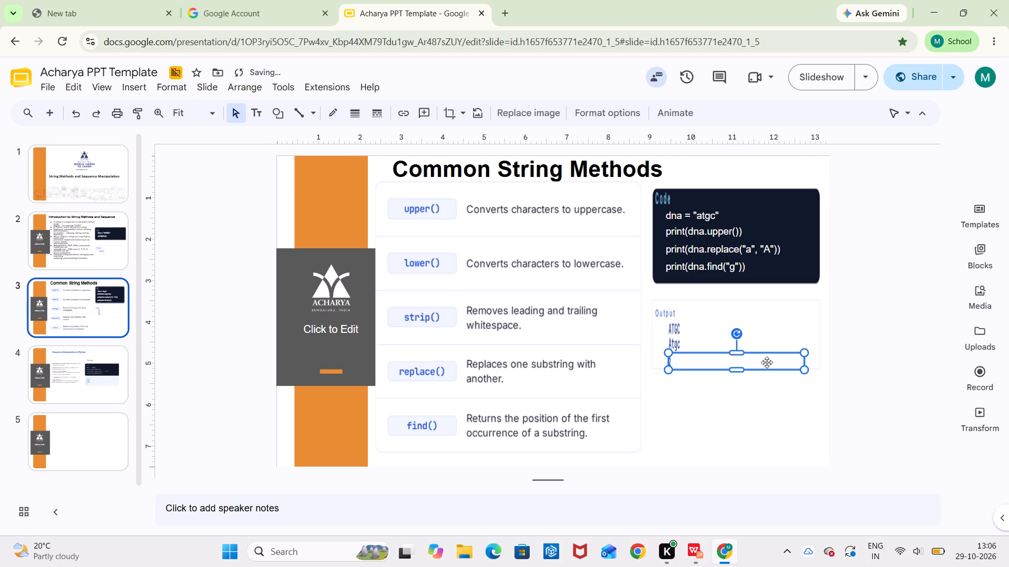
{"action": "left_click", "coordinate": [739, 367]}
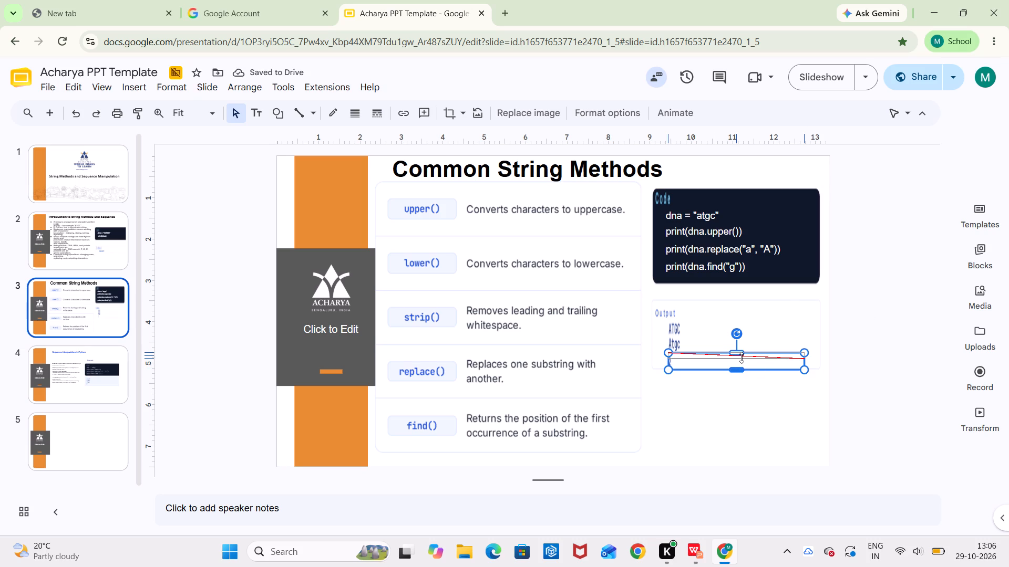
{"action": "left_click", "coordinate": [672, 363]}
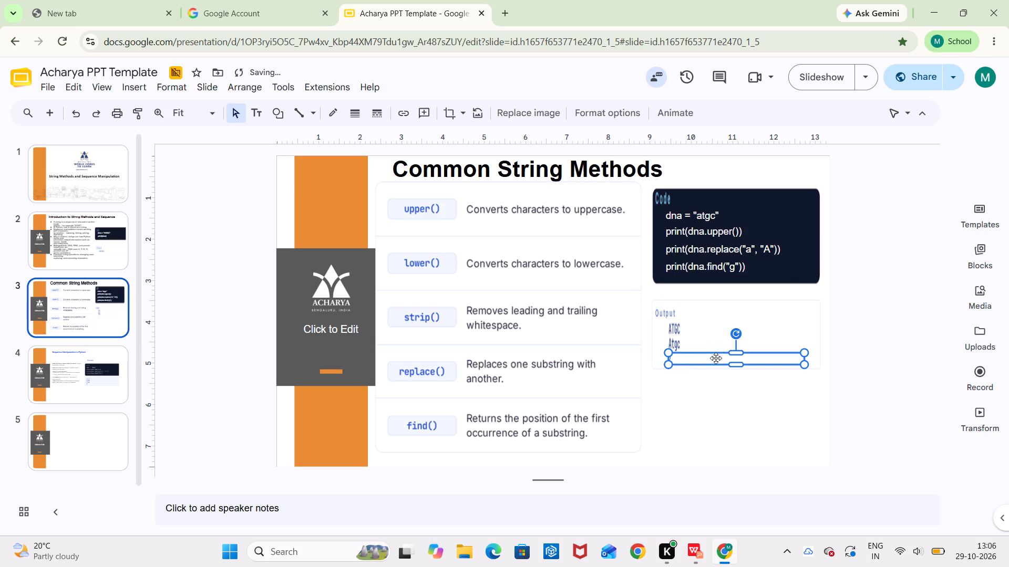
{"action": "left_click_drag", "start_coordinate": [736, 363], "coordinate": [736, 368]}
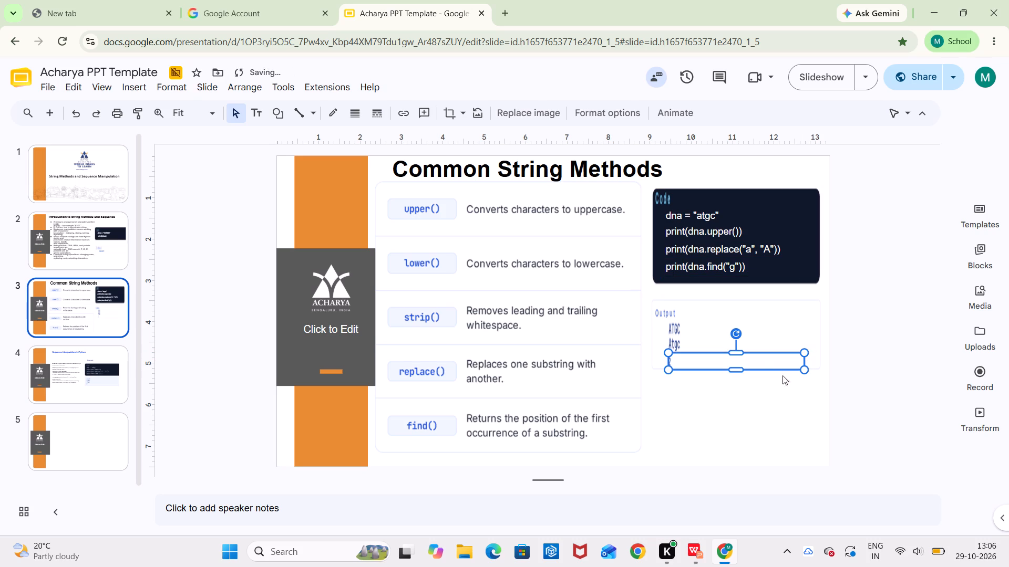
{"action": "left_click", "coordinate": [757, 403]}
Widen the pasted 2 slightly past the Output box's edge and adjust its vertical position so it sits directly beneath Atgc.
{"action": "left_click", "coordinate": [687, 359]}
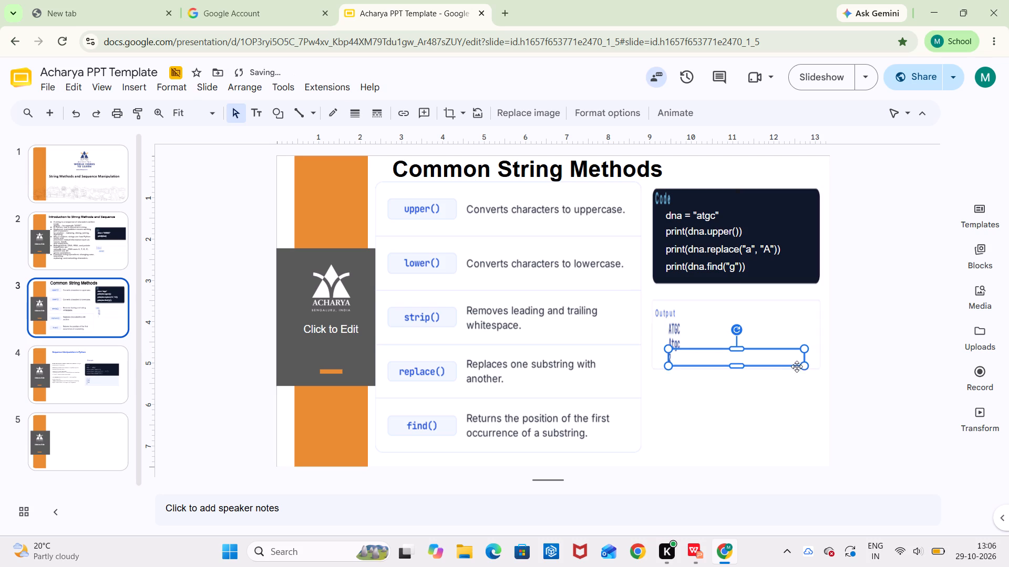
{"action": "left_click_drag", "start_coordinate": [805, 369], "coordinate": [760, 363]}
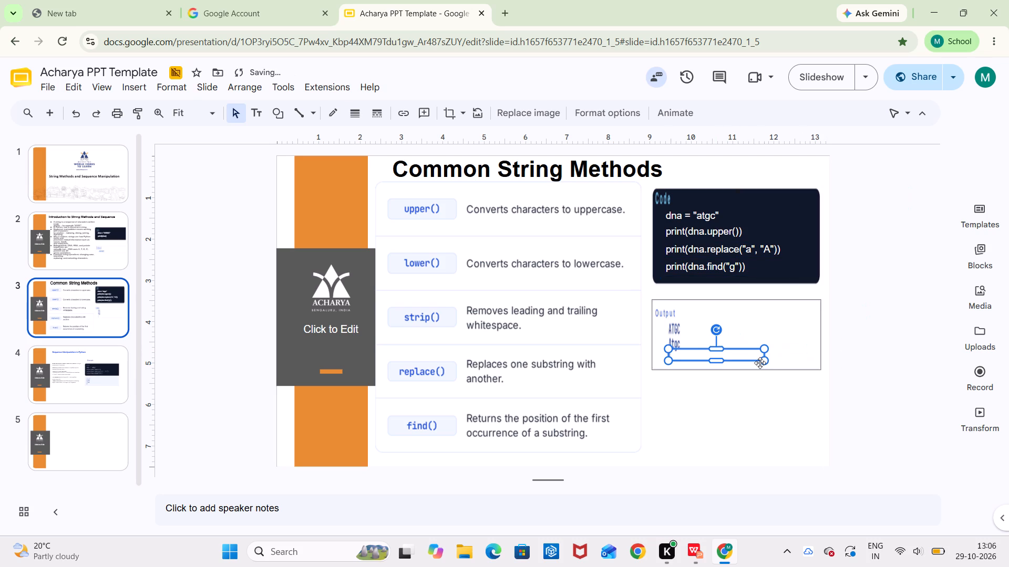
{"action": "left_click_drag", "start_coordinate": [764, 362], "coordinate": [825, 359]}
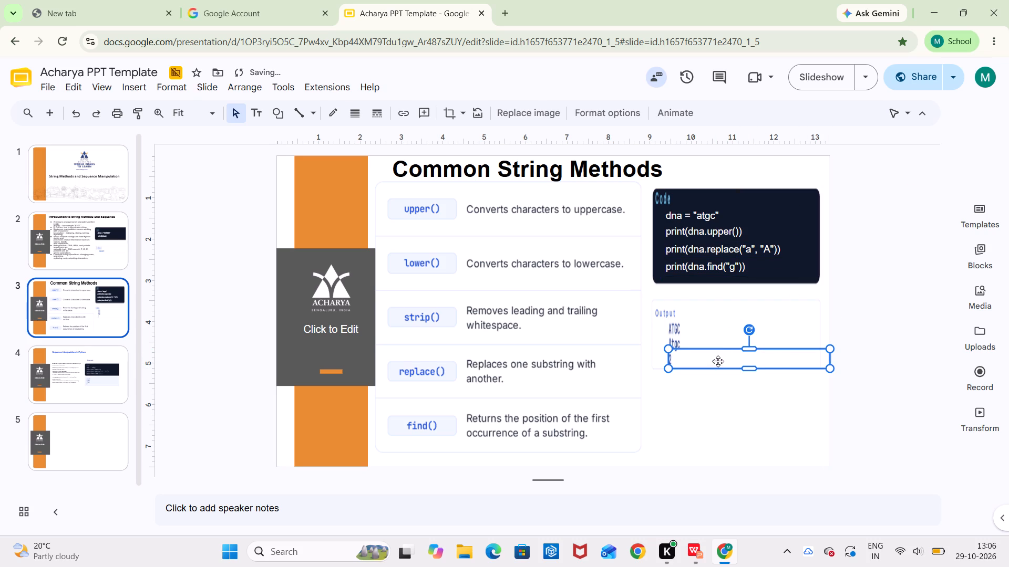
{"action": "left_click_drag", "start_coordinate": [714, 363], "coordinate": [714, 359]}
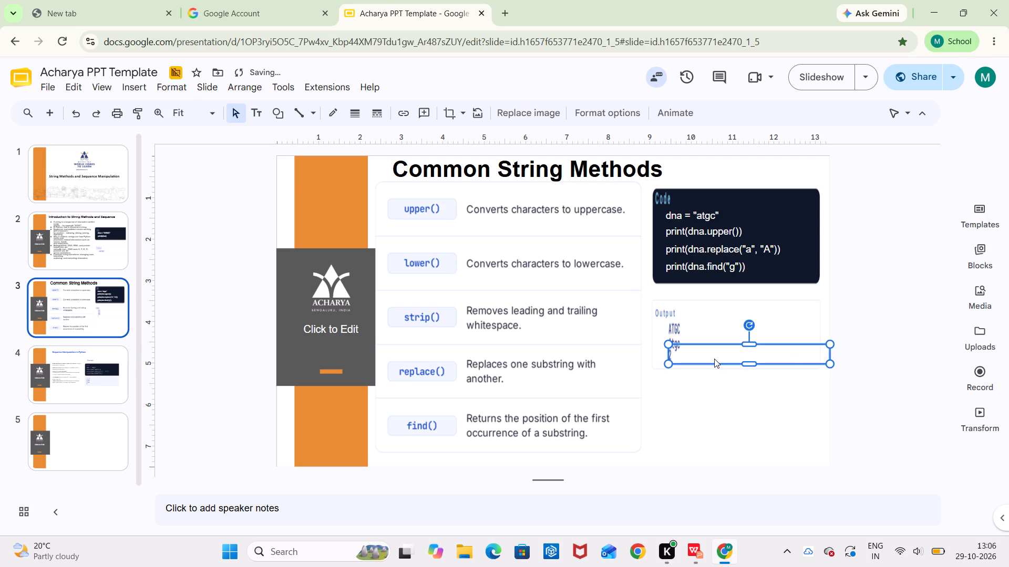
{"action": "left_click", "coordinate": [714, 391]}
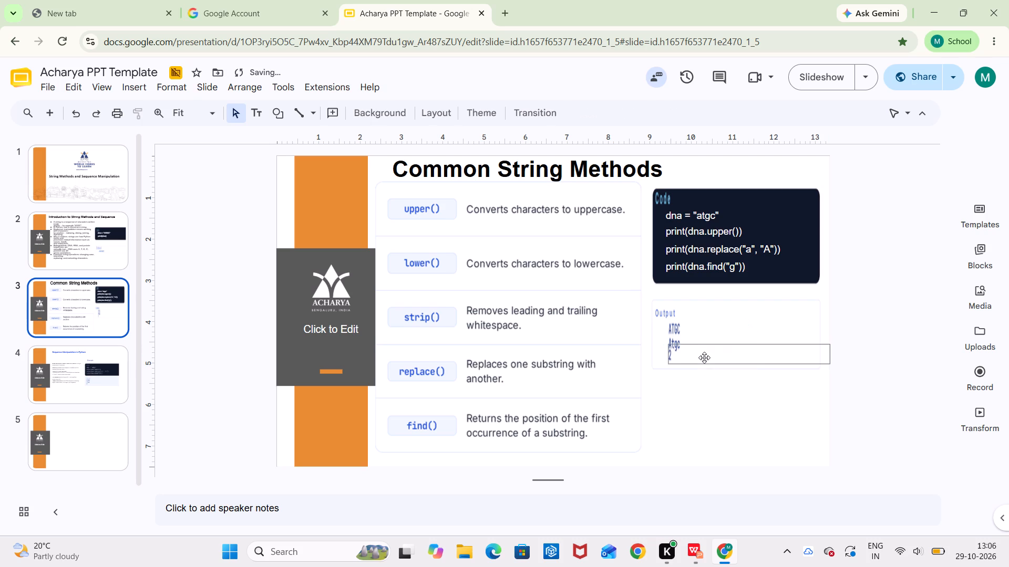
{"action": "left_click", "coordinate": [704, 358]}
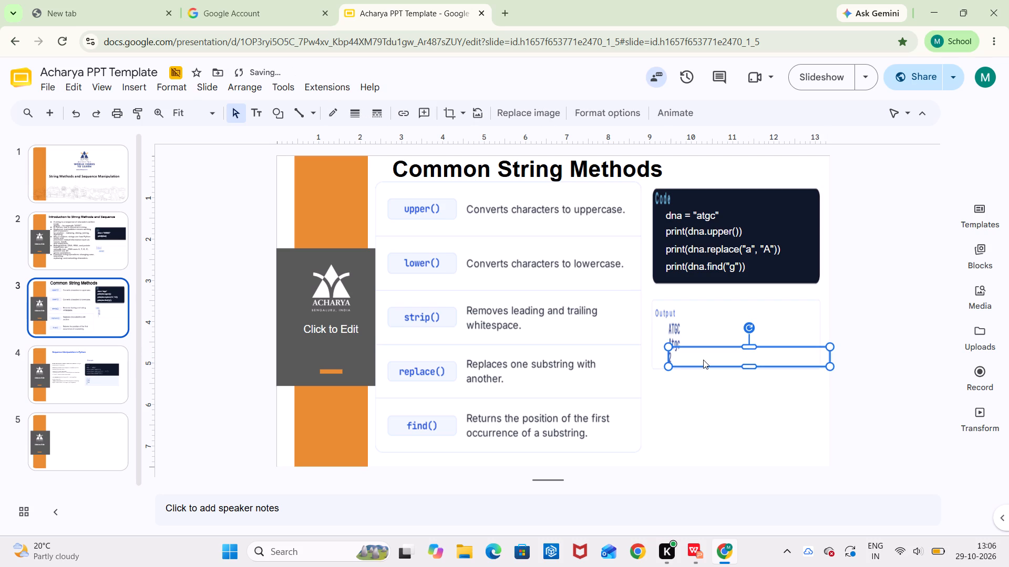
{"action": "left_click", "coordinate": [701, 415]}
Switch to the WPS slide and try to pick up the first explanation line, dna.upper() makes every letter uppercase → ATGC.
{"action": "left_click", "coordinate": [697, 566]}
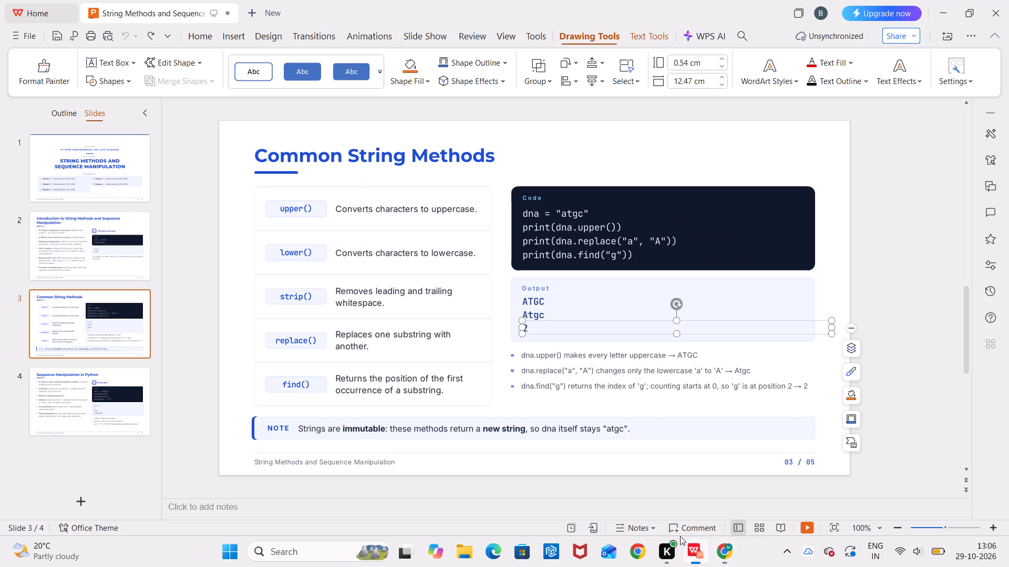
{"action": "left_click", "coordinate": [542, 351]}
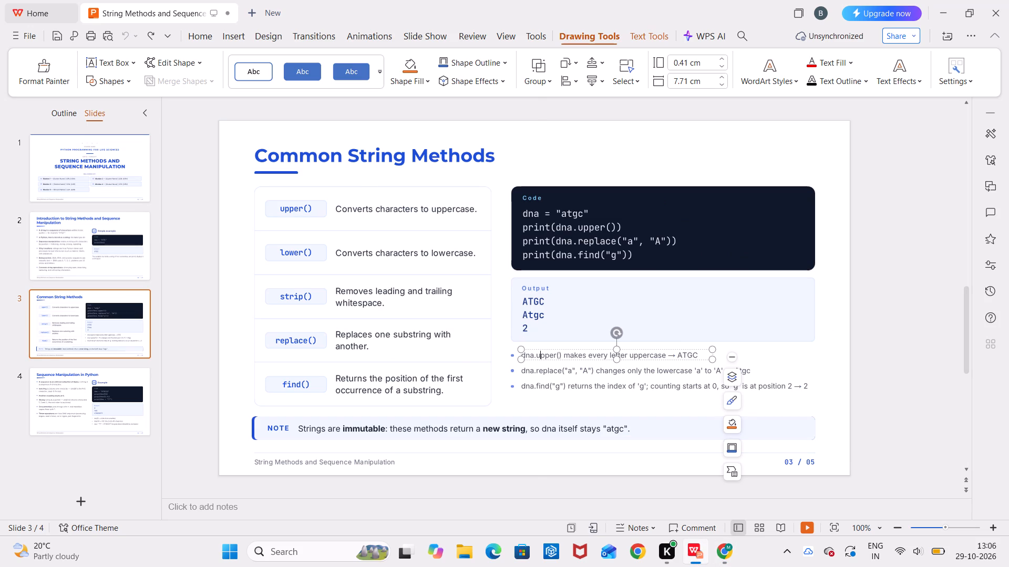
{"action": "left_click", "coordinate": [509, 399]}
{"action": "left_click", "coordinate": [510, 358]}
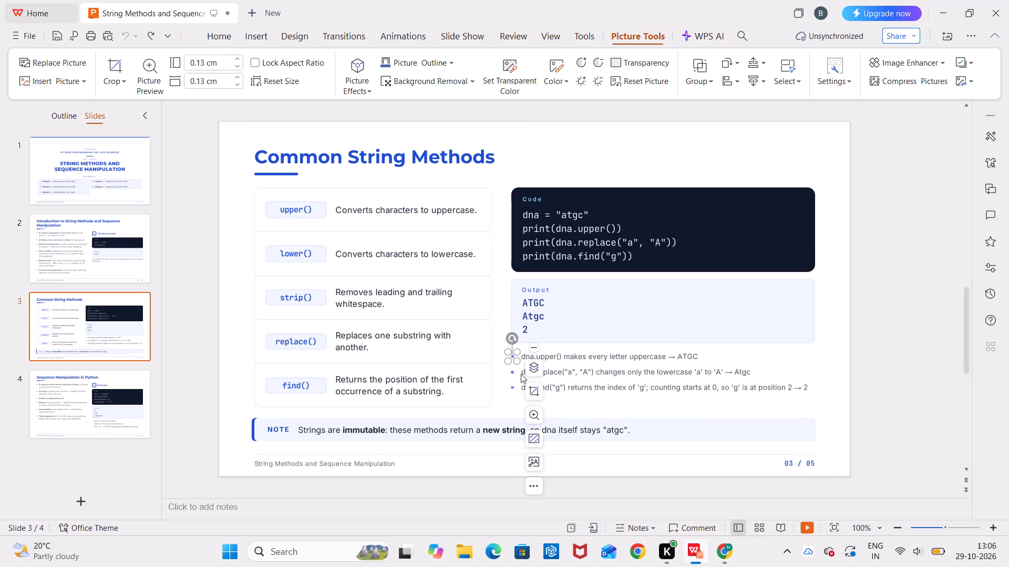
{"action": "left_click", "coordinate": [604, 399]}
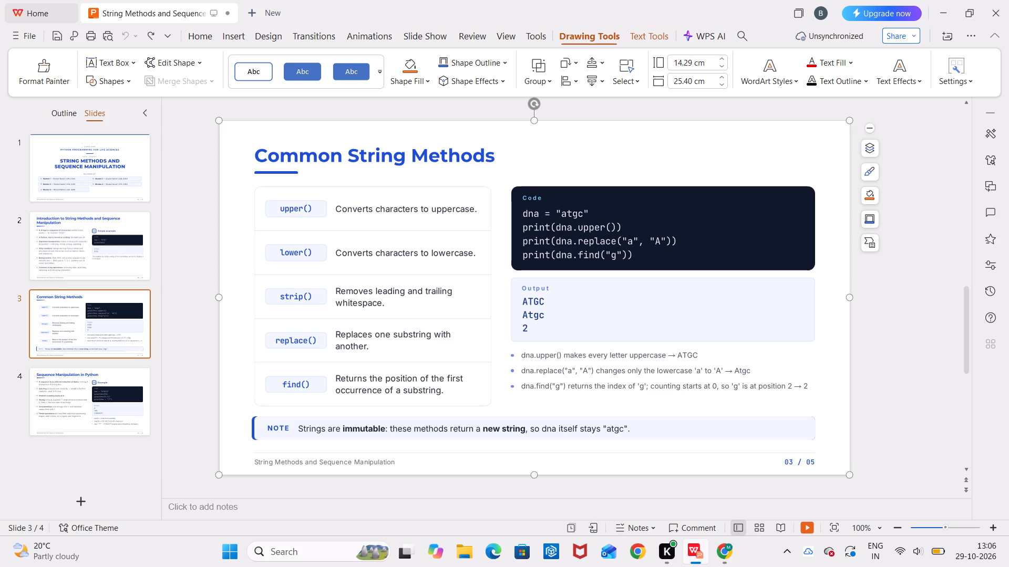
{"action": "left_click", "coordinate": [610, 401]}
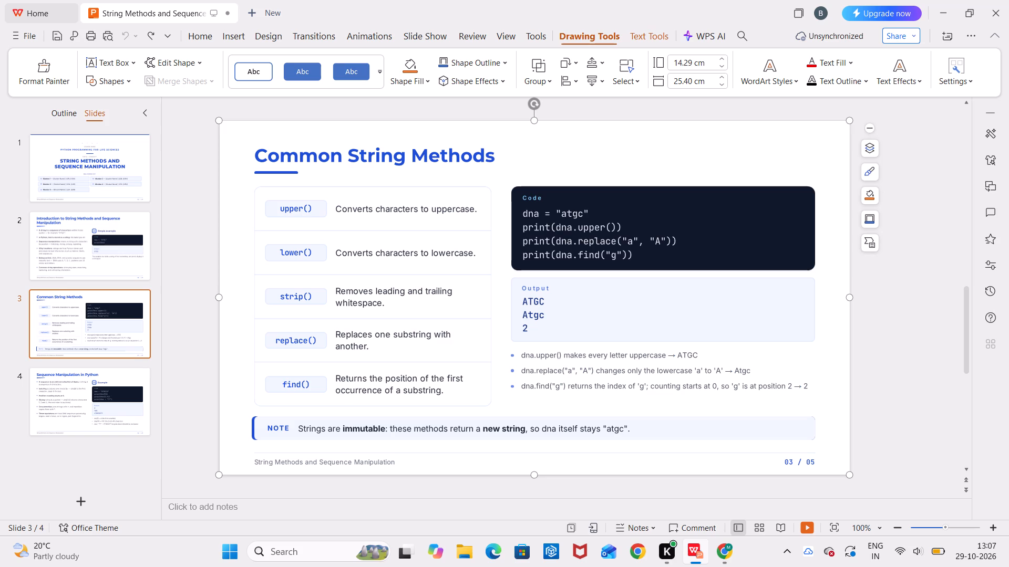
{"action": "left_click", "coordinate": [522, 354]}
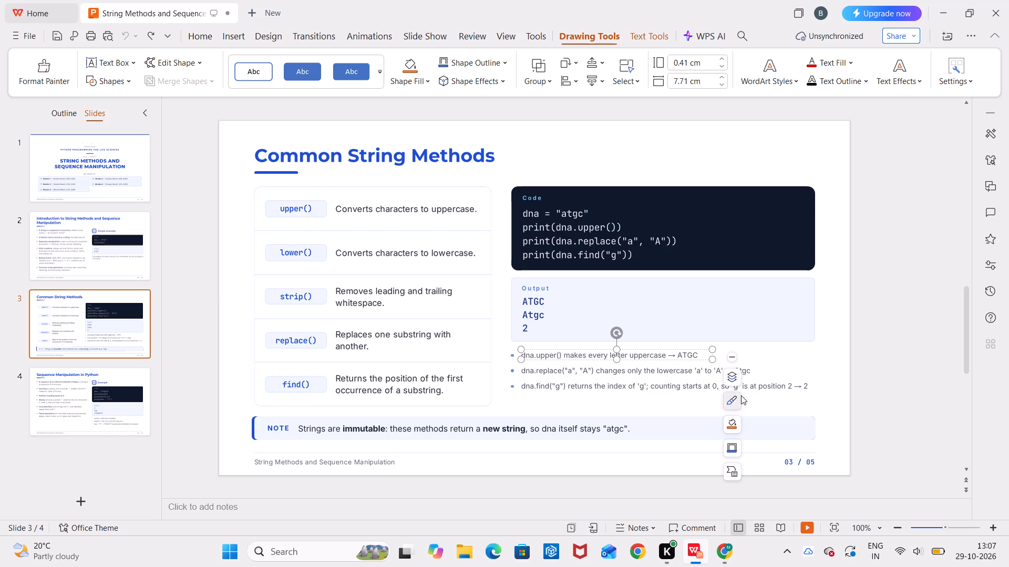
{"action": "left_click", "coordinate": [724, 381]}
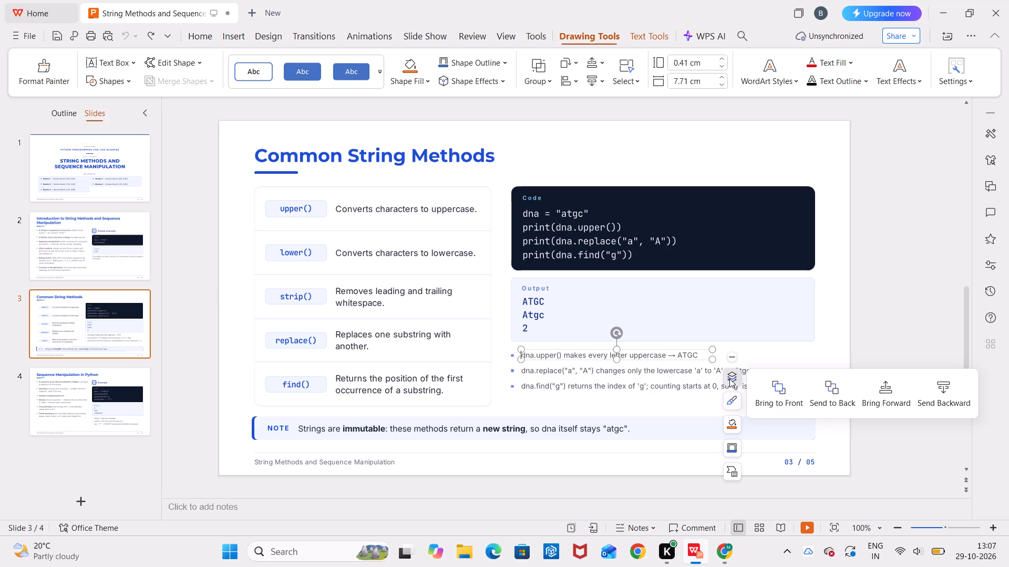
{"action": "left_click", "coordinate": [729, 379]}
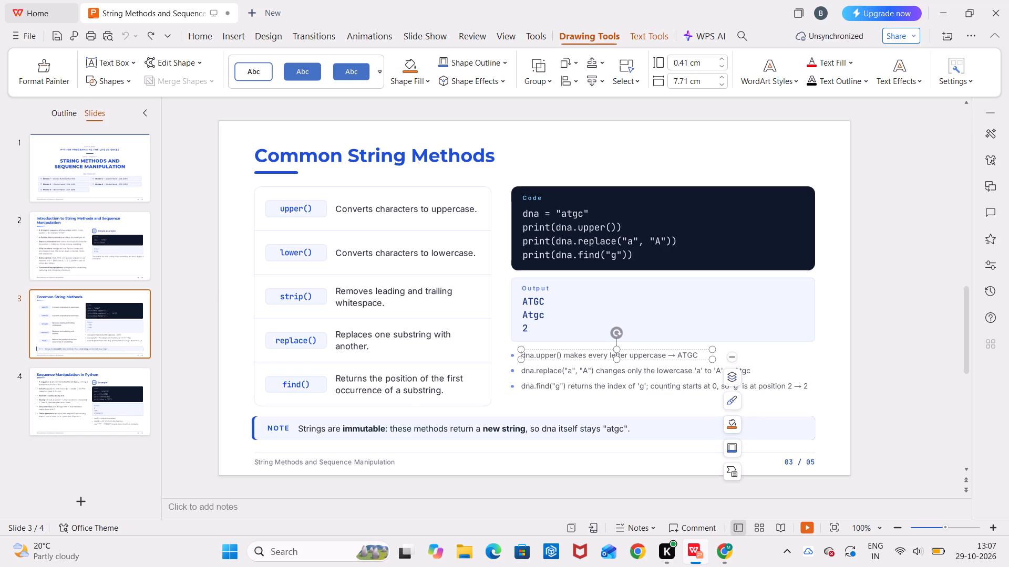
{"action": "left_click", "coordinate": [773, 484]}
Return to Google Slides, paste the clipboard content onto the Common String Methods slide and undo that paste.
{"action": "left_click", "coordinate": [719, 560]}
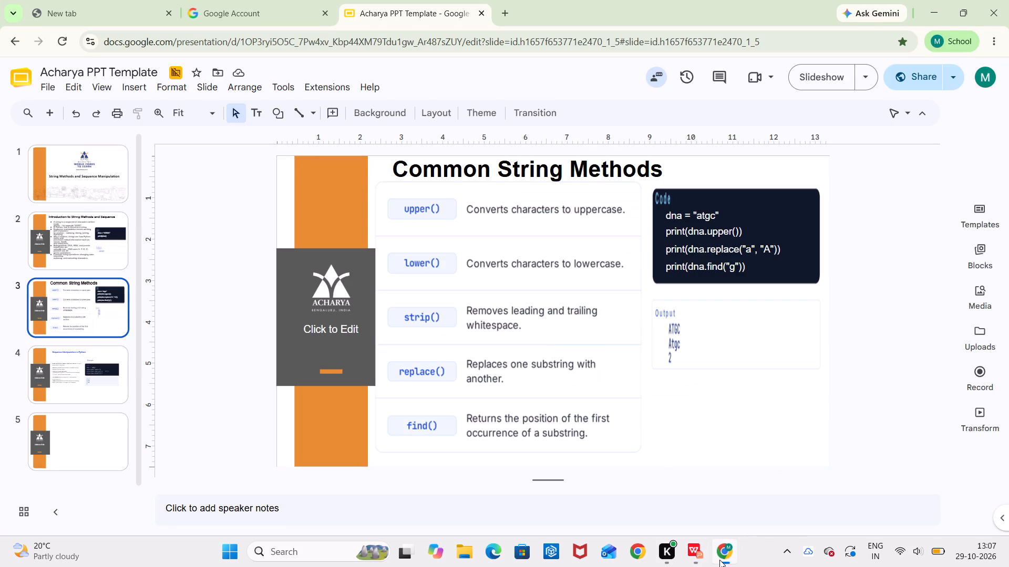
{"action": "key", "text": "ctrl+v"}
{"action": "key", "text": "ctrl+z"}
Switch to the WPS slide and copy the full text of the first explanation line, dna.upper() makes every letter uppercase → ATGC.
{"action": "left_click", "coordinate": [696, 548]}
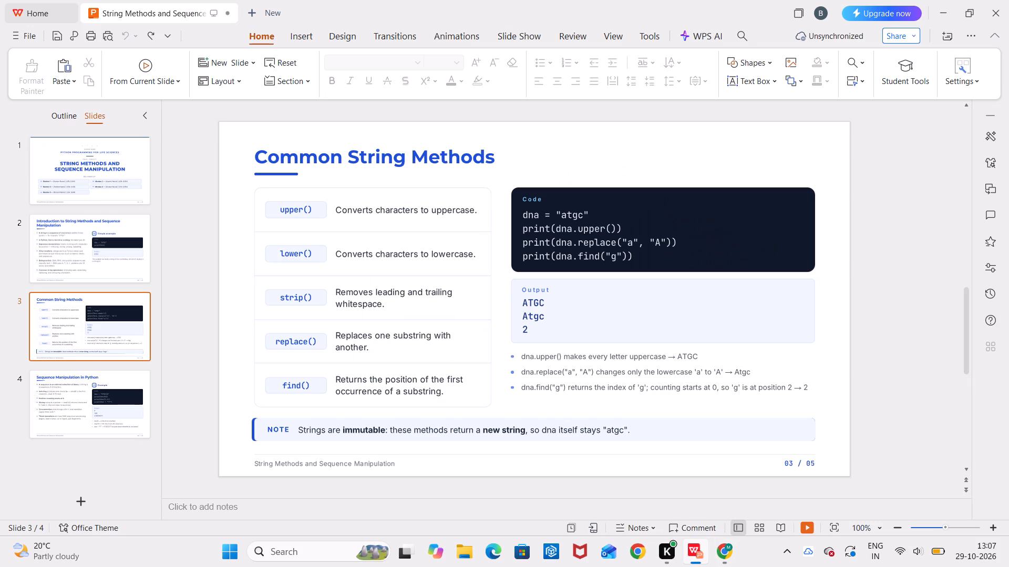
{"action": "left_click", "coordinate": [522, 356]}
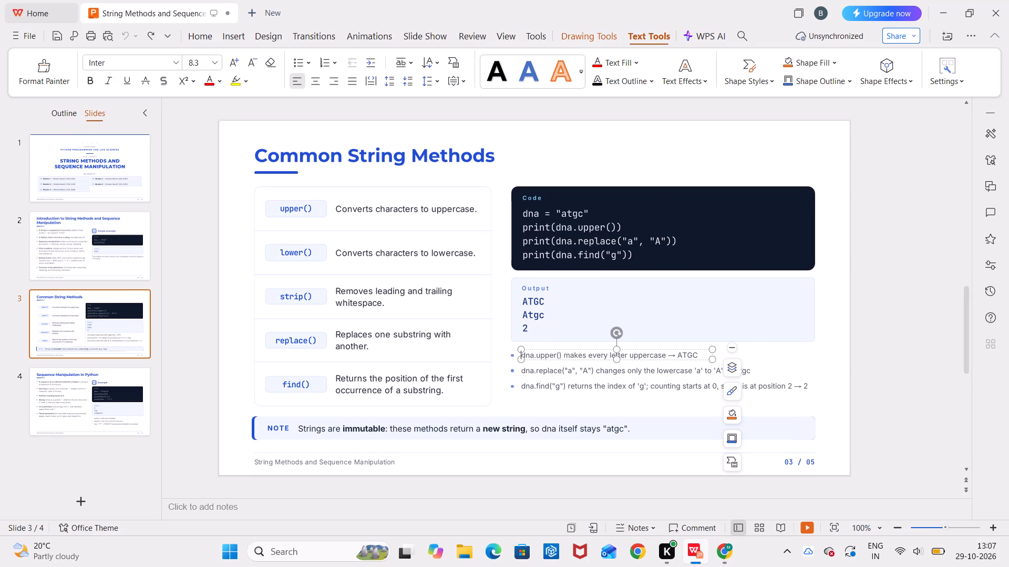
{"action": "left_click_drag", "start_coordinate": [522, 356], "coordinate": [651, 354]}
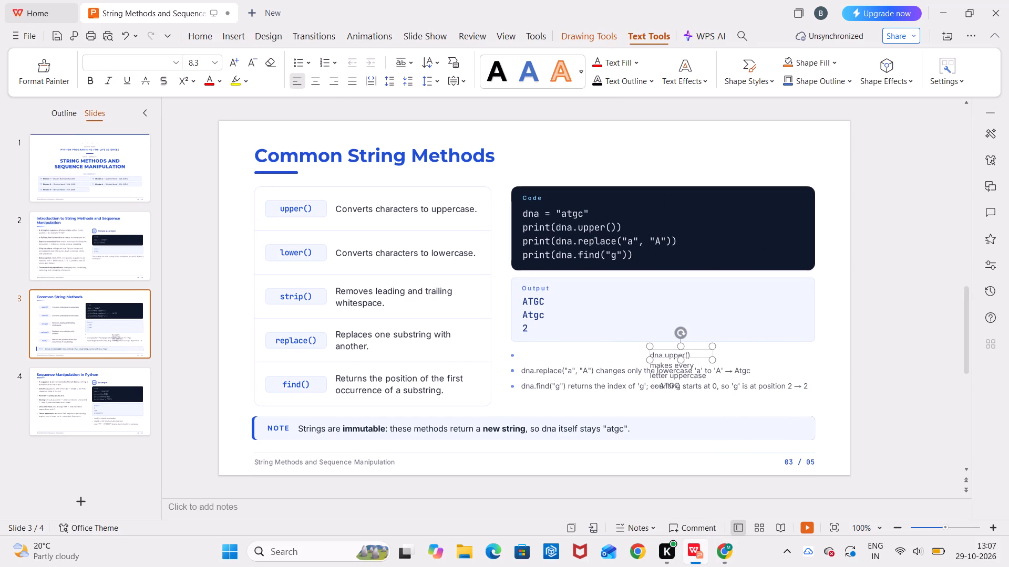
{"action": "key", "text": "ctrl+z"}
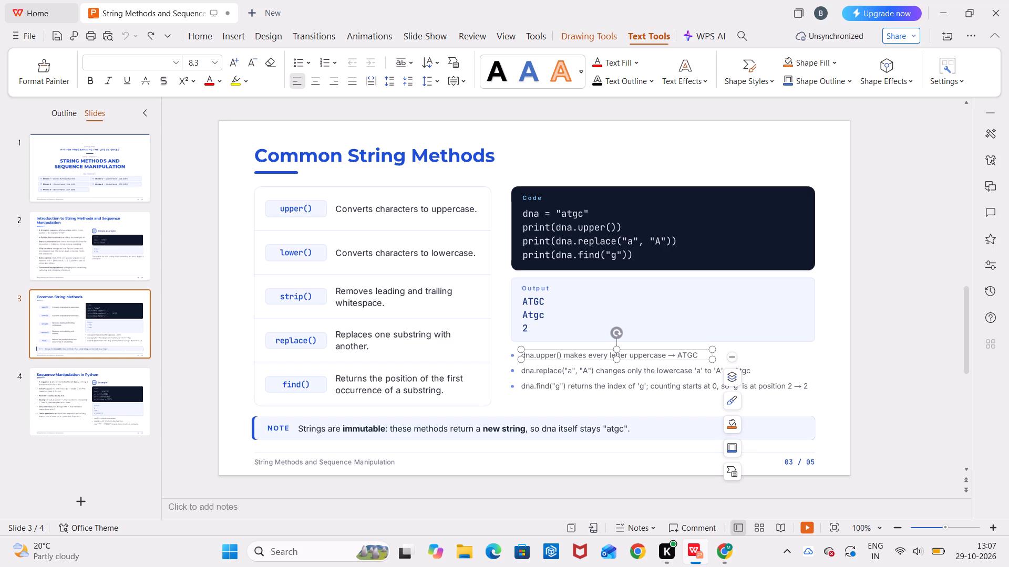
{"action": "left_click", "coordinate": [527, 358]}
{"action": "left_click", "coordinate": [527, 358]}
{"action": "key", "text": "Left"}
{"action": "left_click_drag", "start_coordinate": [523, 354], "coordinate": [708, 351]}
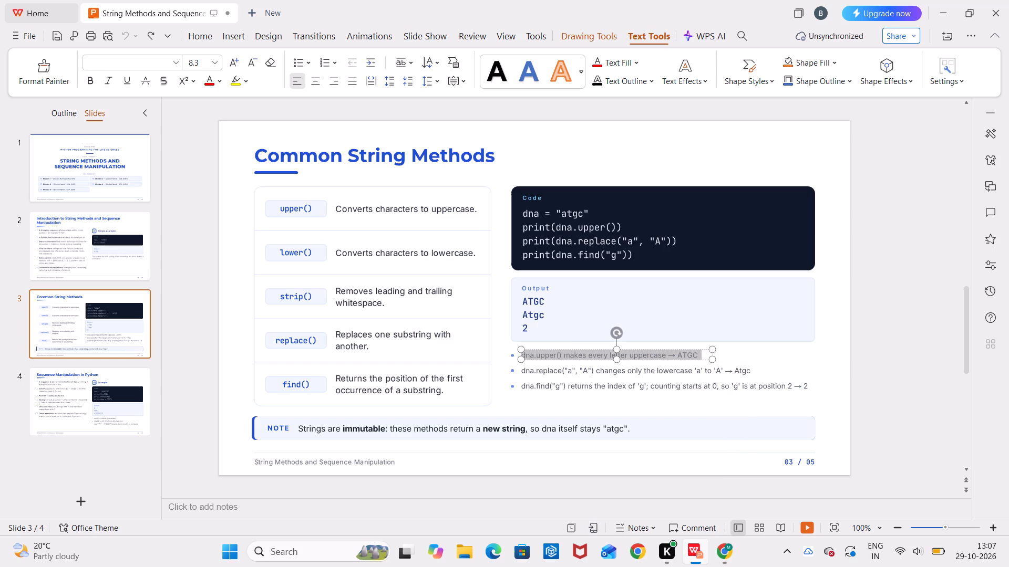
{"action": "left_click", "coordinate": [719, 303]}
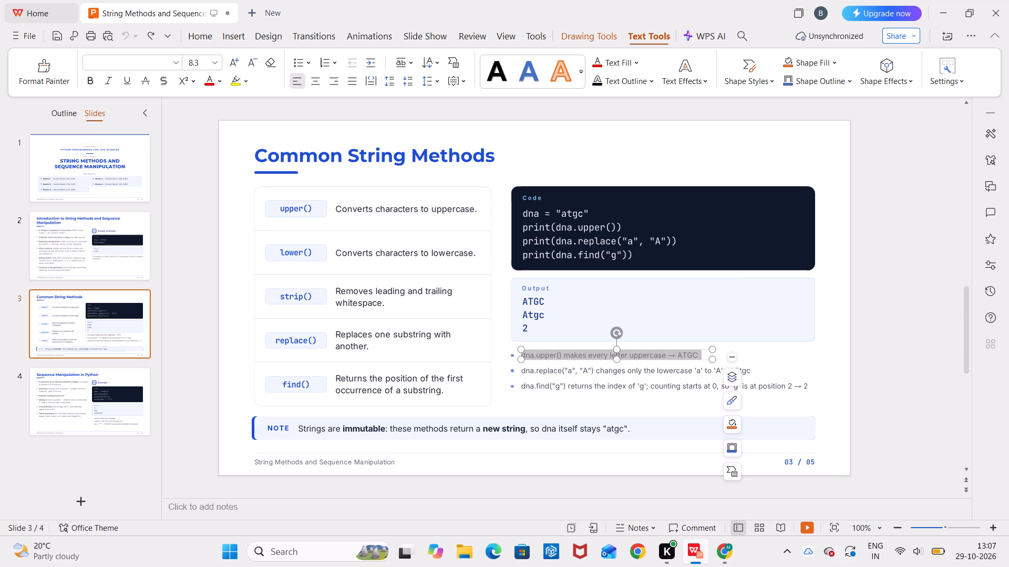
Return to Google Slides and paste the copied dna.upper() line onto the Common String Methods slide.
{"action": "left_click", "coordinate": [720, 558]}
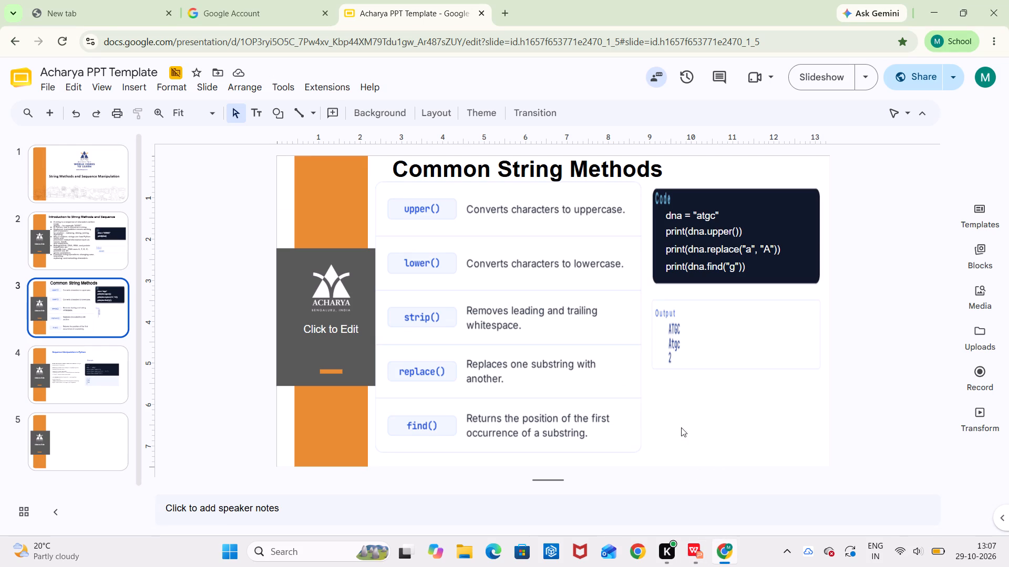
{"action": "key", "text": "ctrl+v"}
{"action": "left_click", "coordinate": [671, 387], "text": "ctrl"}
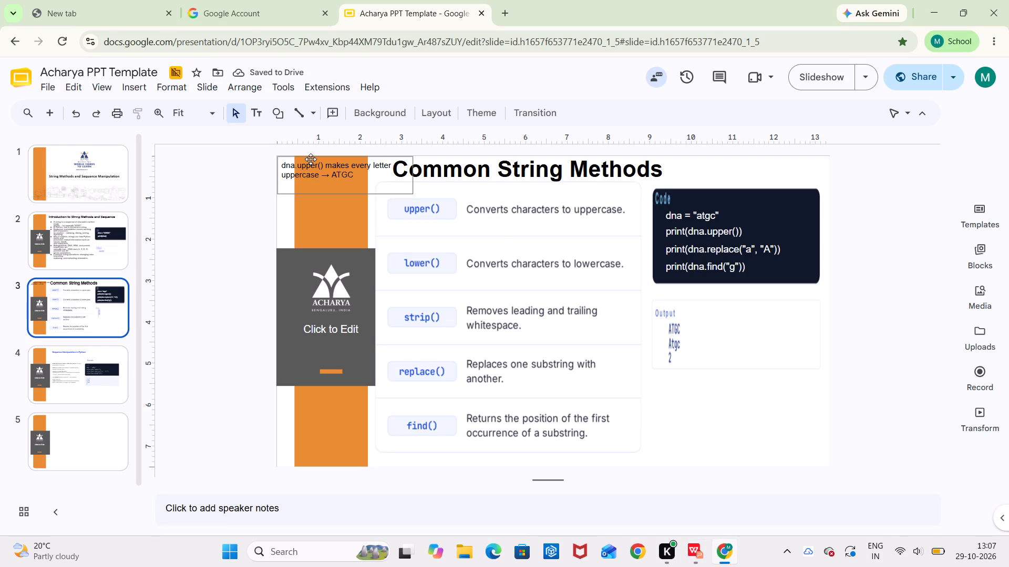
Move the pasted dna.upper() text box directly beneath the Output box and widen it to nearly the Output box's far edge.
{"action": "left_click_drag", "start_coordinate": [310, 160], "coordinate": [347, 187]}
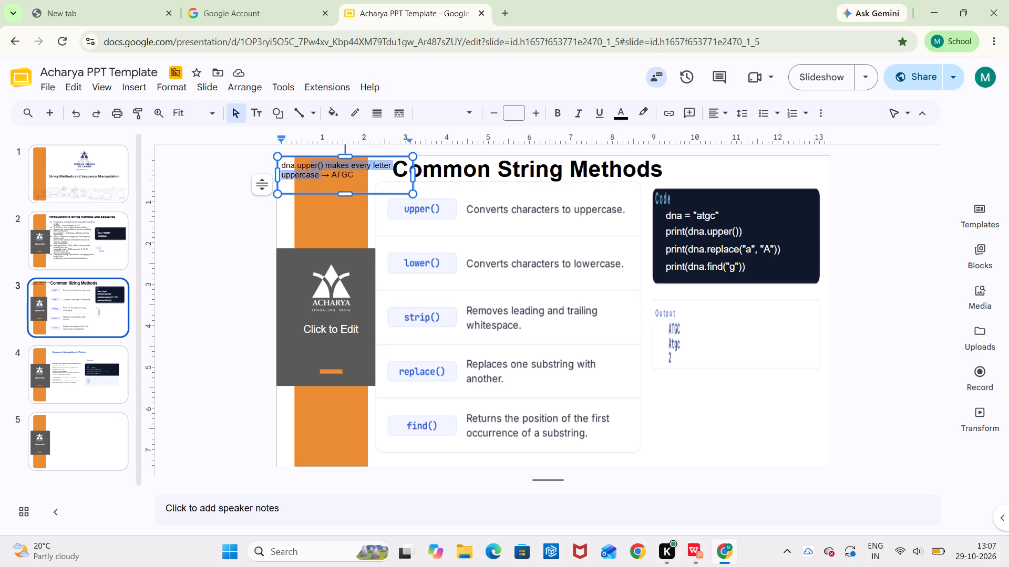
{"action": "left_click_drag", "start_coordinate": [347, 187], "coordinate": [493, 275]}
{"action": "left_click", "coordinate": [194, 239]}
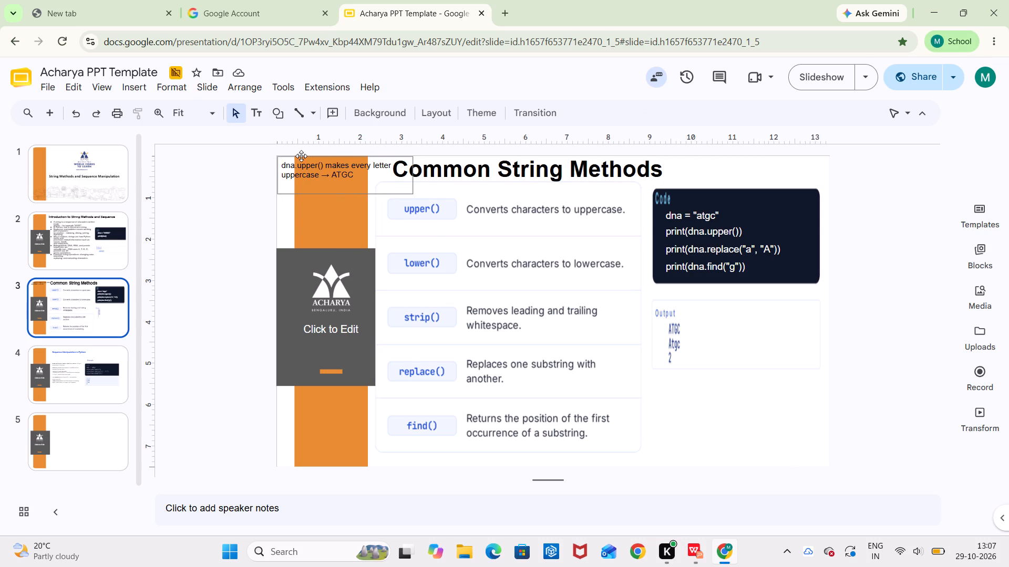
{"action": "left_click_drag", "start_coordinate": [301, 156], "coordinate": [677, 373]}
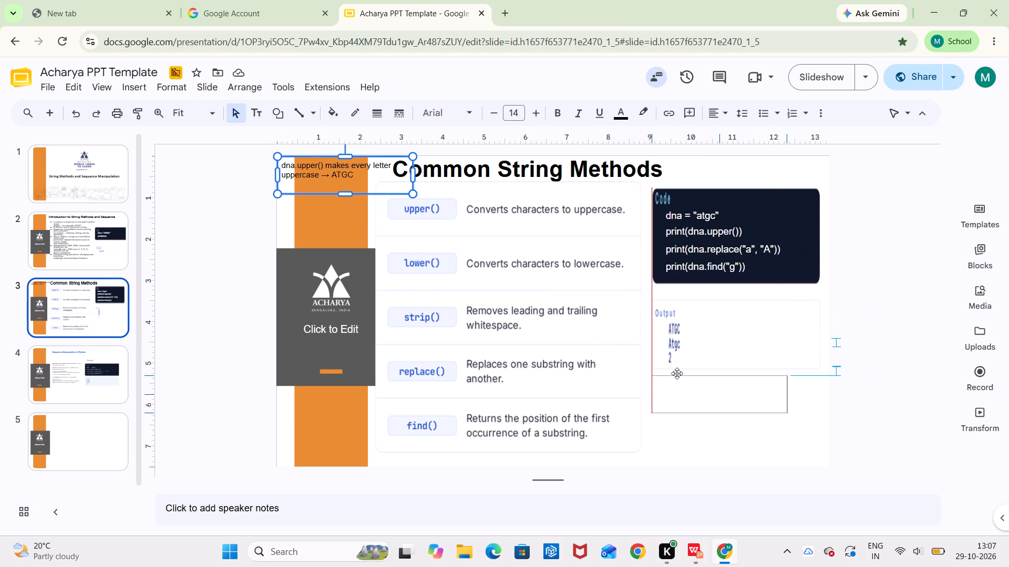
{"action": "left_click_drag", "start_coordinate": [677, 373], "coordinate": [677, 374]}
{"action": "left_click_drag", "start_coordinate": [786, 412], "coordinate": [811, 400]}
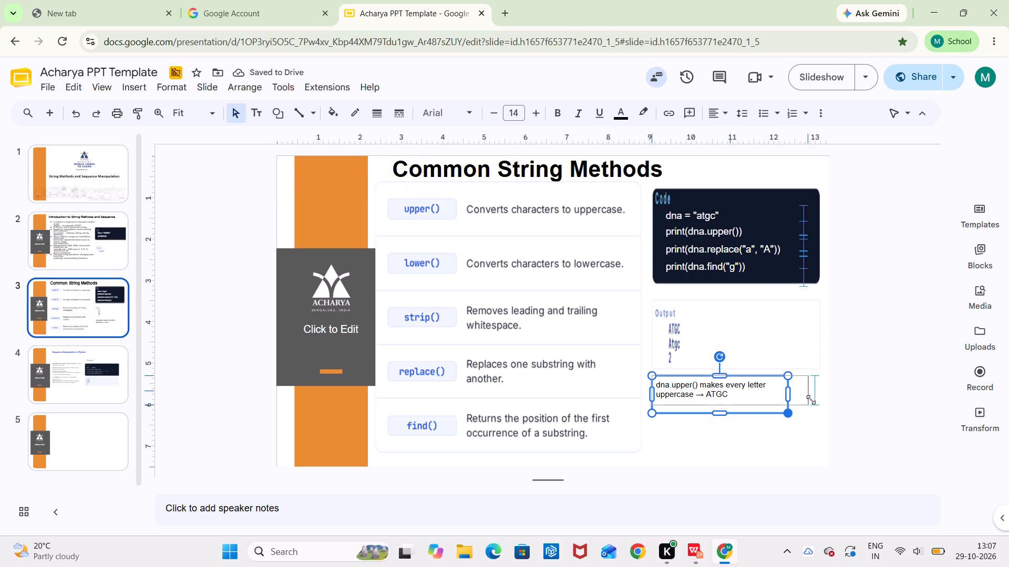
{"action": "left_click_drag", "start_coordinate": [811, 400], "coordinate": [815, 396]}
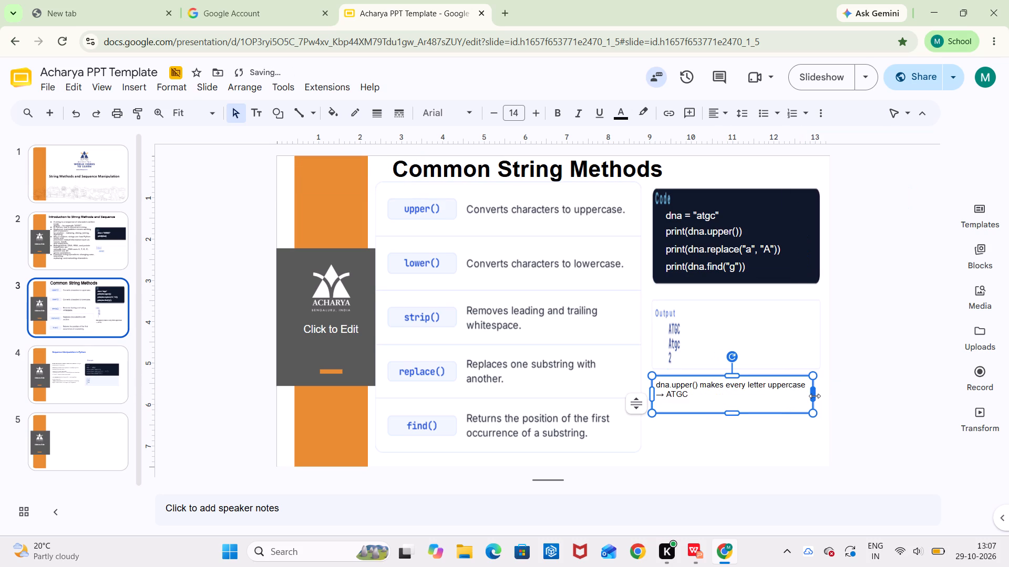
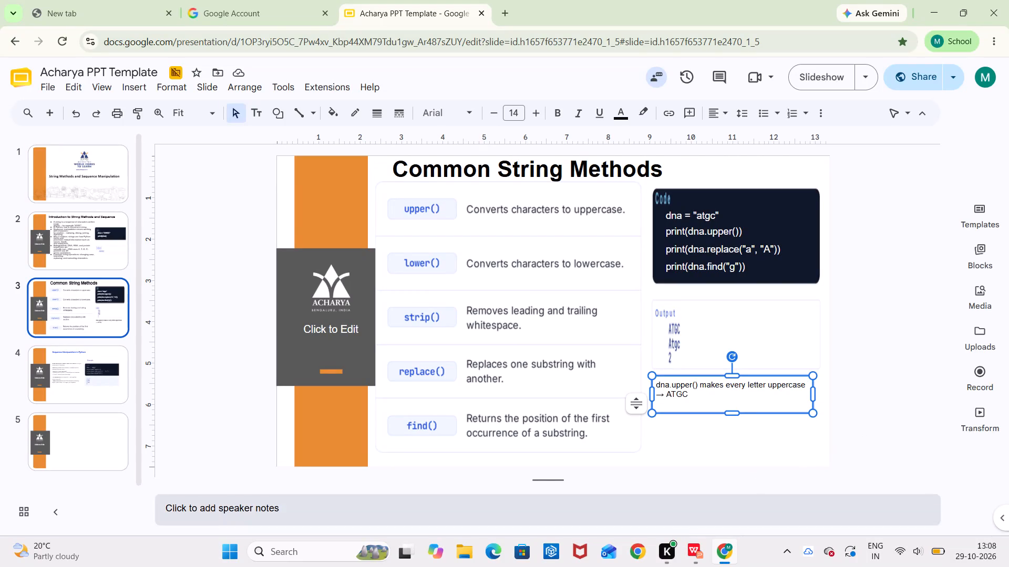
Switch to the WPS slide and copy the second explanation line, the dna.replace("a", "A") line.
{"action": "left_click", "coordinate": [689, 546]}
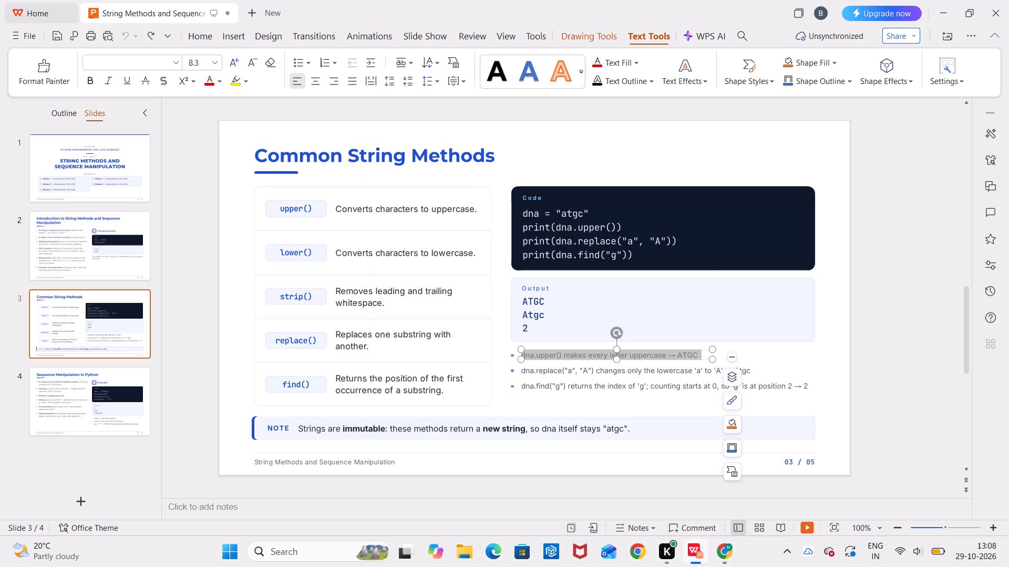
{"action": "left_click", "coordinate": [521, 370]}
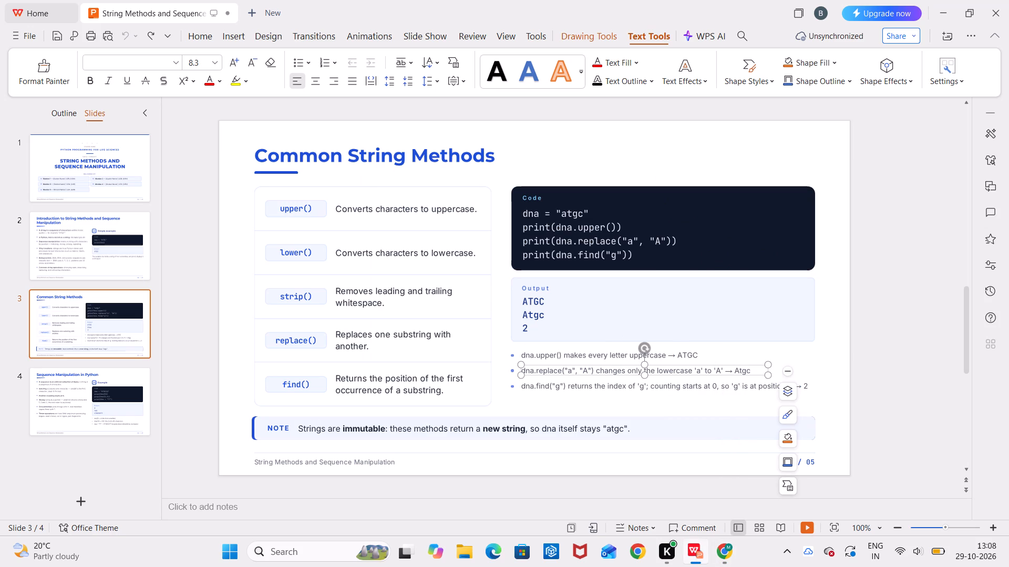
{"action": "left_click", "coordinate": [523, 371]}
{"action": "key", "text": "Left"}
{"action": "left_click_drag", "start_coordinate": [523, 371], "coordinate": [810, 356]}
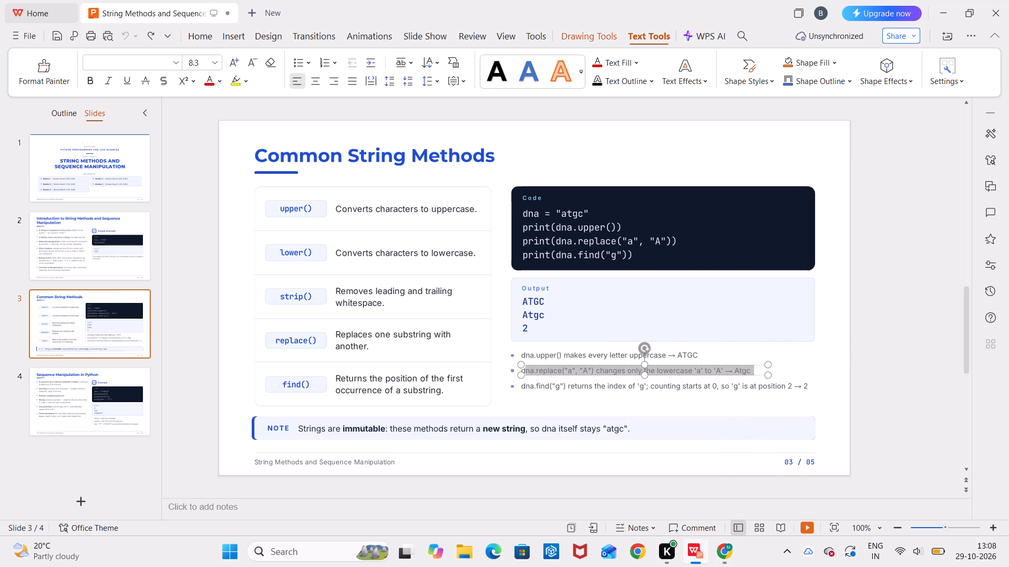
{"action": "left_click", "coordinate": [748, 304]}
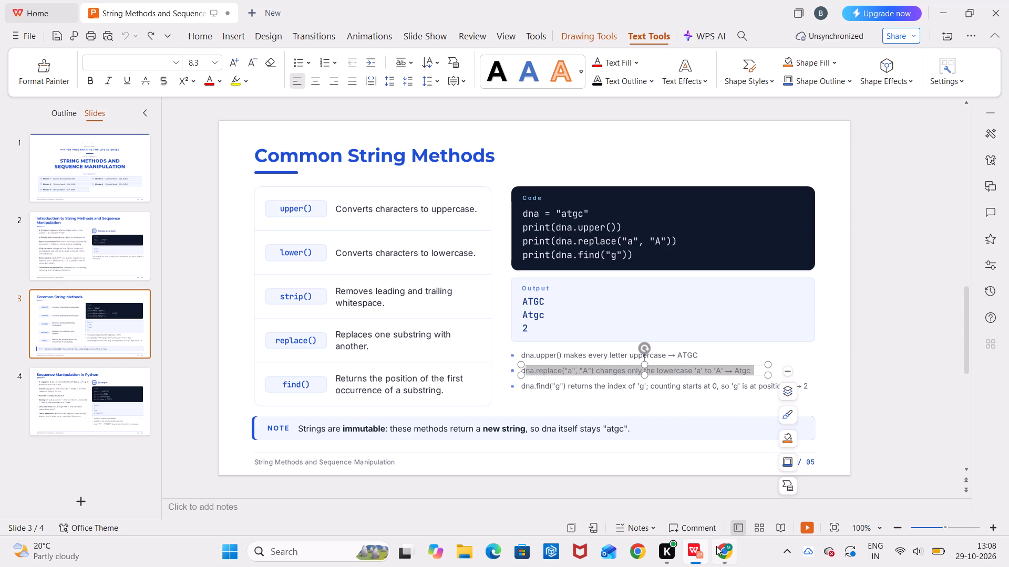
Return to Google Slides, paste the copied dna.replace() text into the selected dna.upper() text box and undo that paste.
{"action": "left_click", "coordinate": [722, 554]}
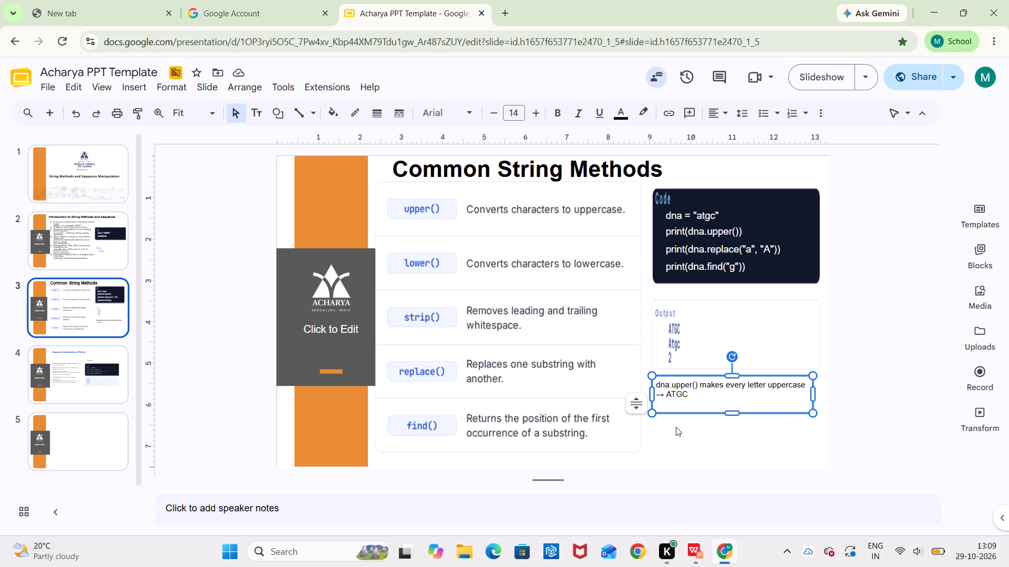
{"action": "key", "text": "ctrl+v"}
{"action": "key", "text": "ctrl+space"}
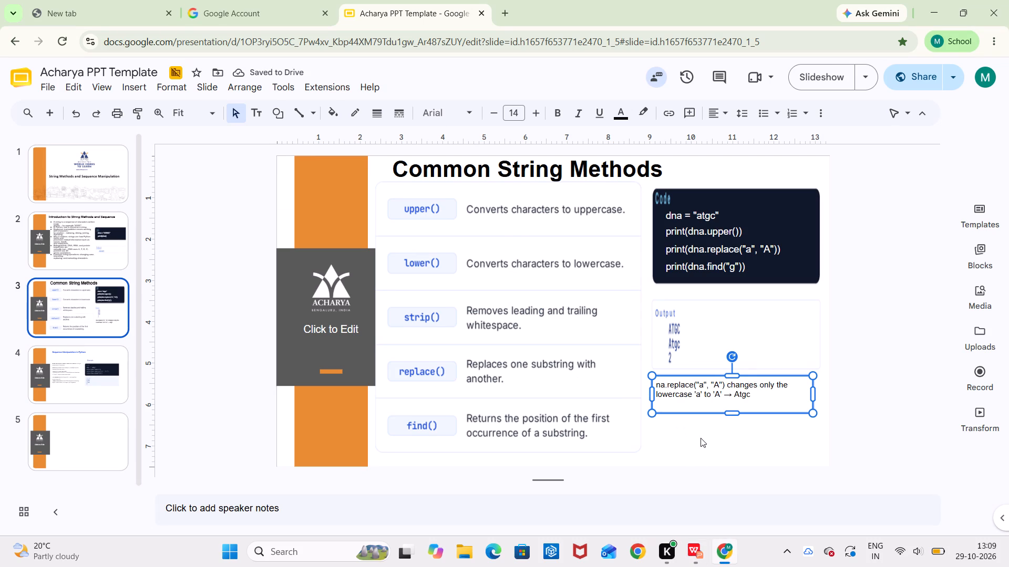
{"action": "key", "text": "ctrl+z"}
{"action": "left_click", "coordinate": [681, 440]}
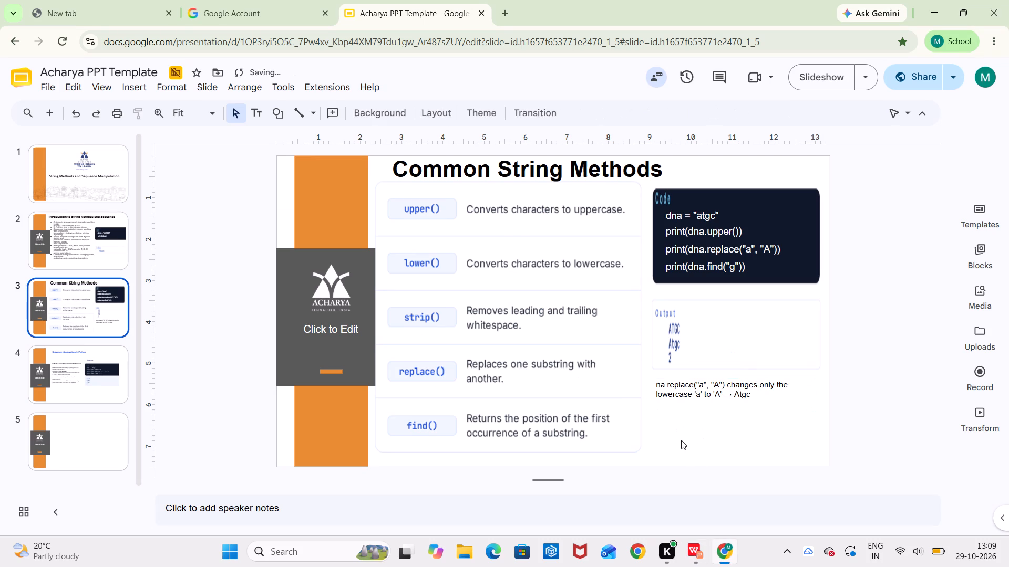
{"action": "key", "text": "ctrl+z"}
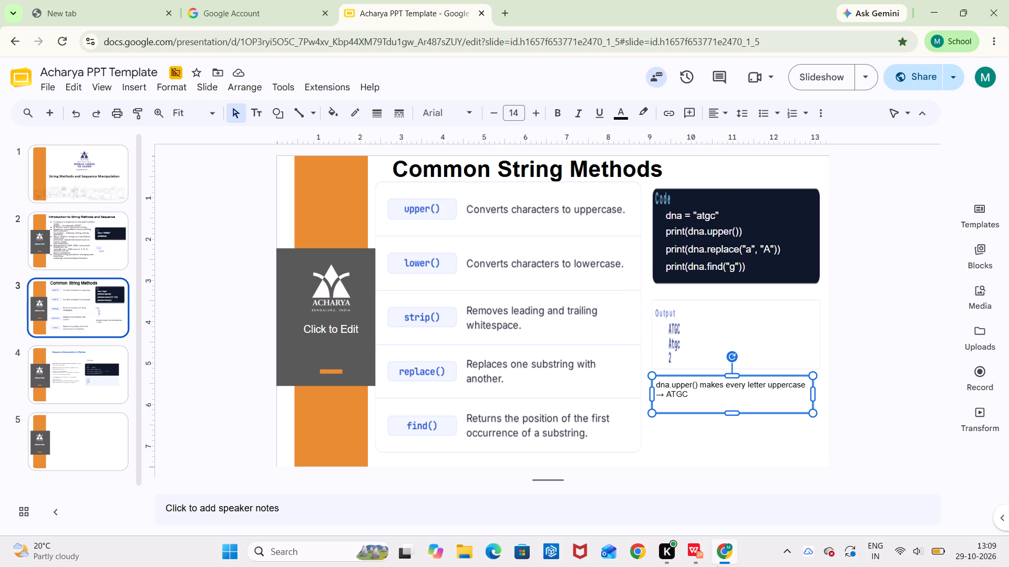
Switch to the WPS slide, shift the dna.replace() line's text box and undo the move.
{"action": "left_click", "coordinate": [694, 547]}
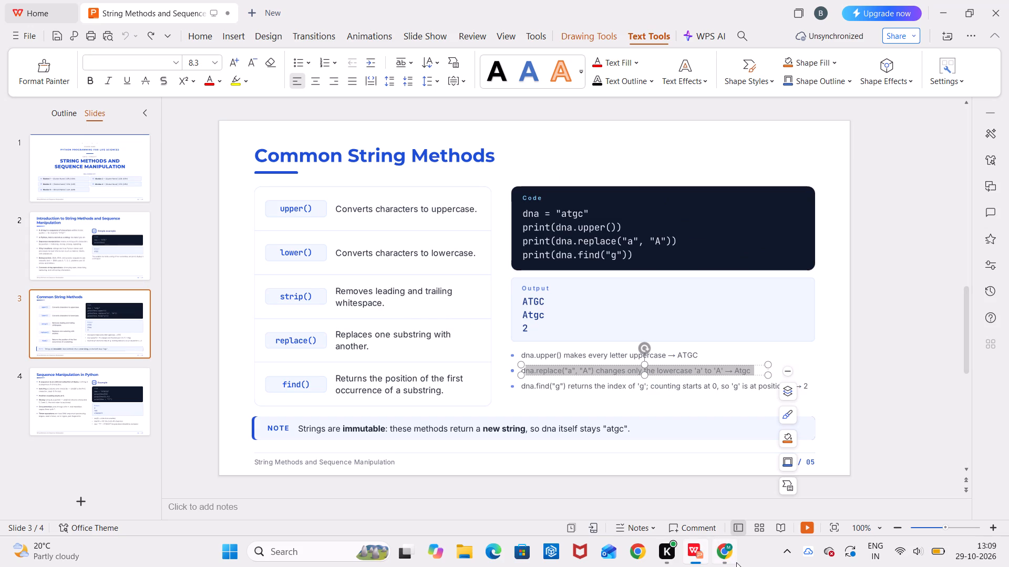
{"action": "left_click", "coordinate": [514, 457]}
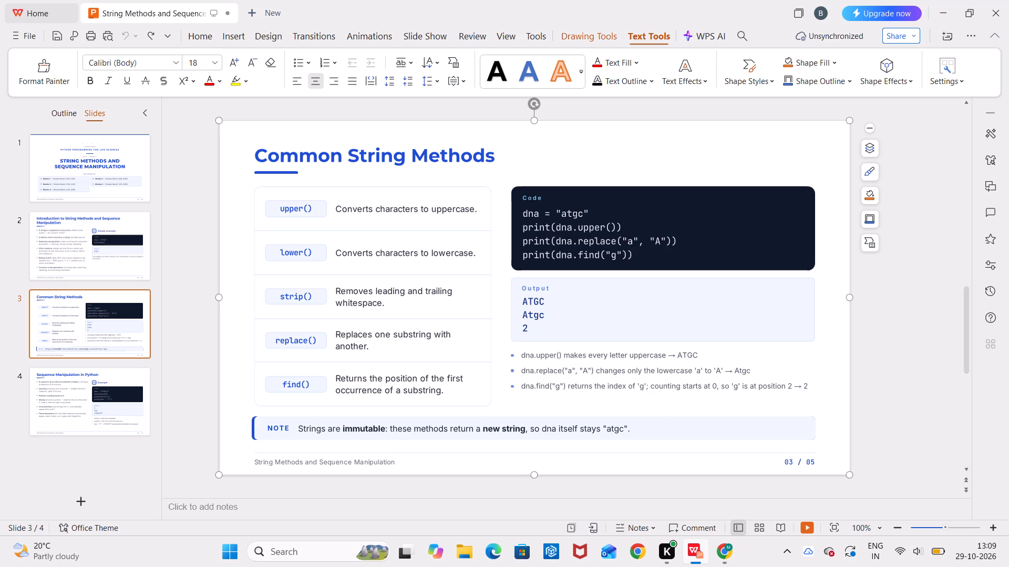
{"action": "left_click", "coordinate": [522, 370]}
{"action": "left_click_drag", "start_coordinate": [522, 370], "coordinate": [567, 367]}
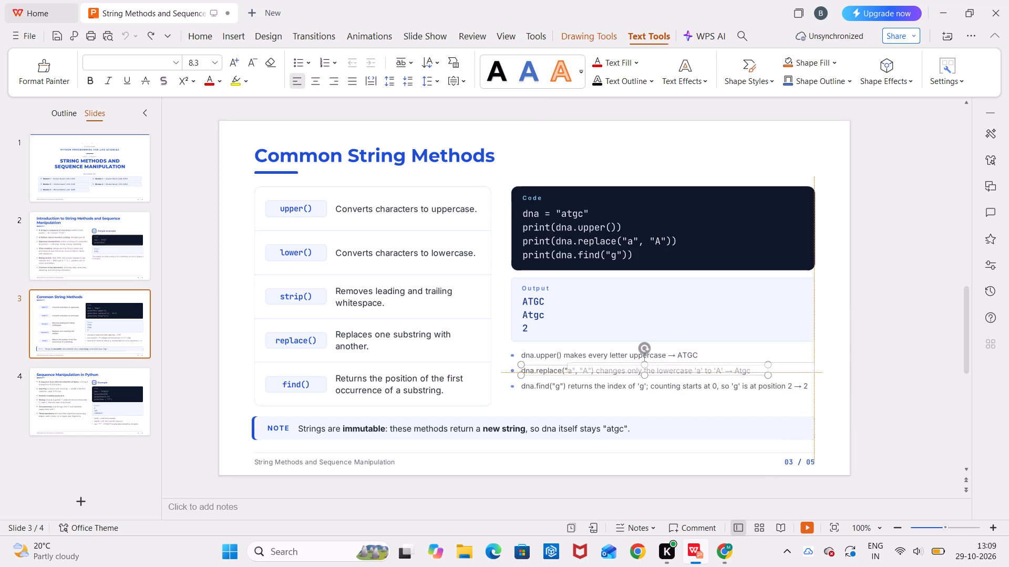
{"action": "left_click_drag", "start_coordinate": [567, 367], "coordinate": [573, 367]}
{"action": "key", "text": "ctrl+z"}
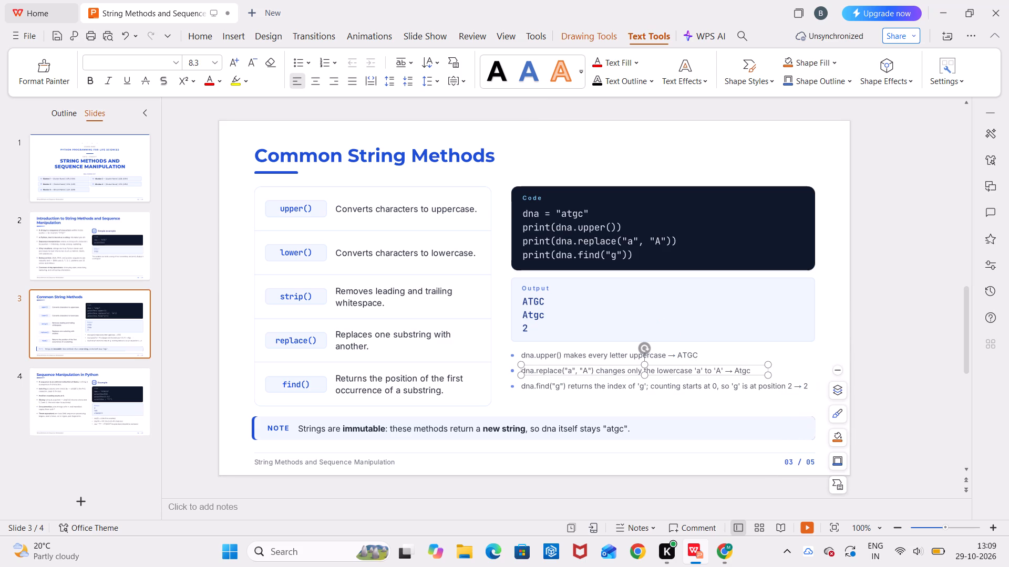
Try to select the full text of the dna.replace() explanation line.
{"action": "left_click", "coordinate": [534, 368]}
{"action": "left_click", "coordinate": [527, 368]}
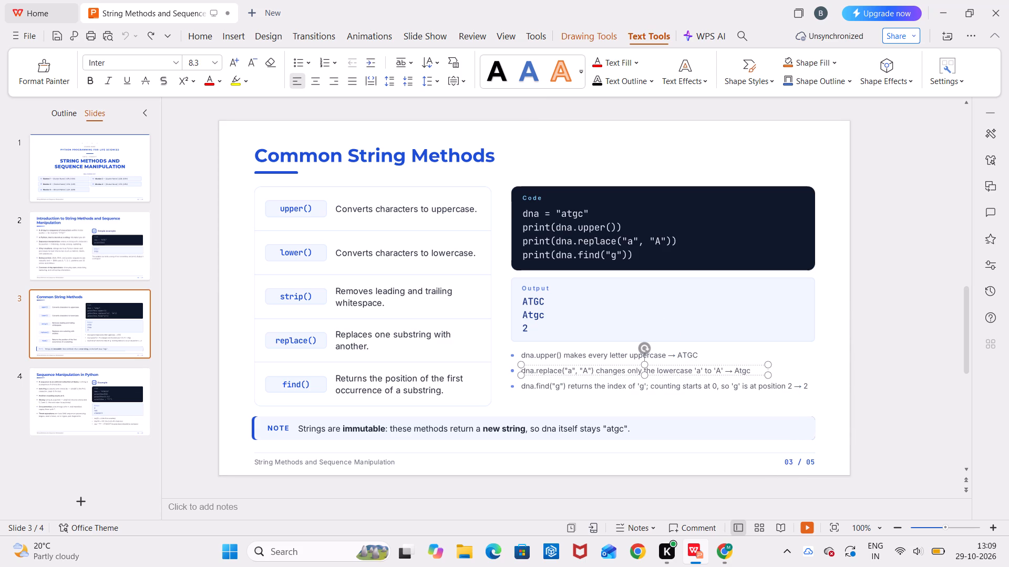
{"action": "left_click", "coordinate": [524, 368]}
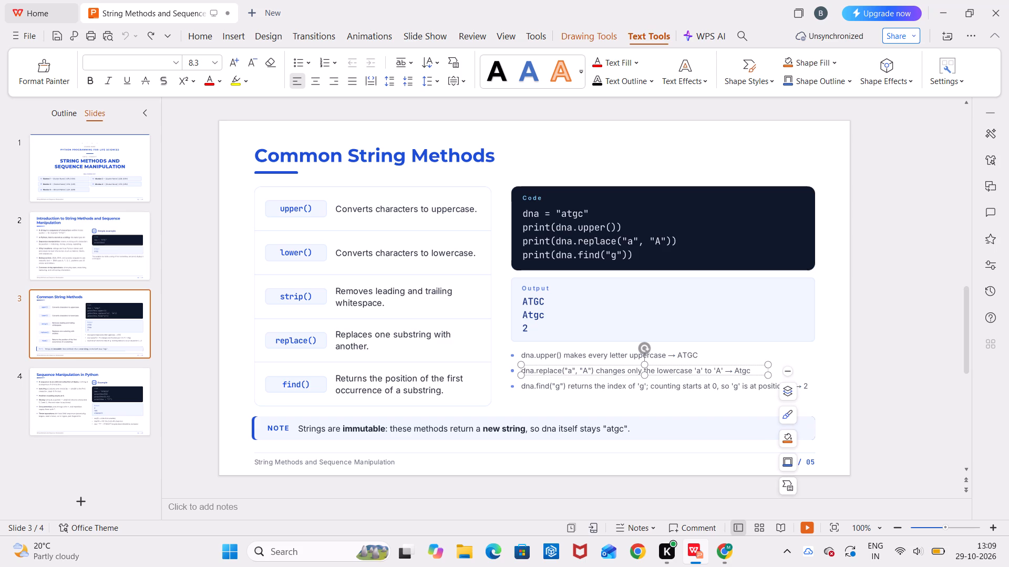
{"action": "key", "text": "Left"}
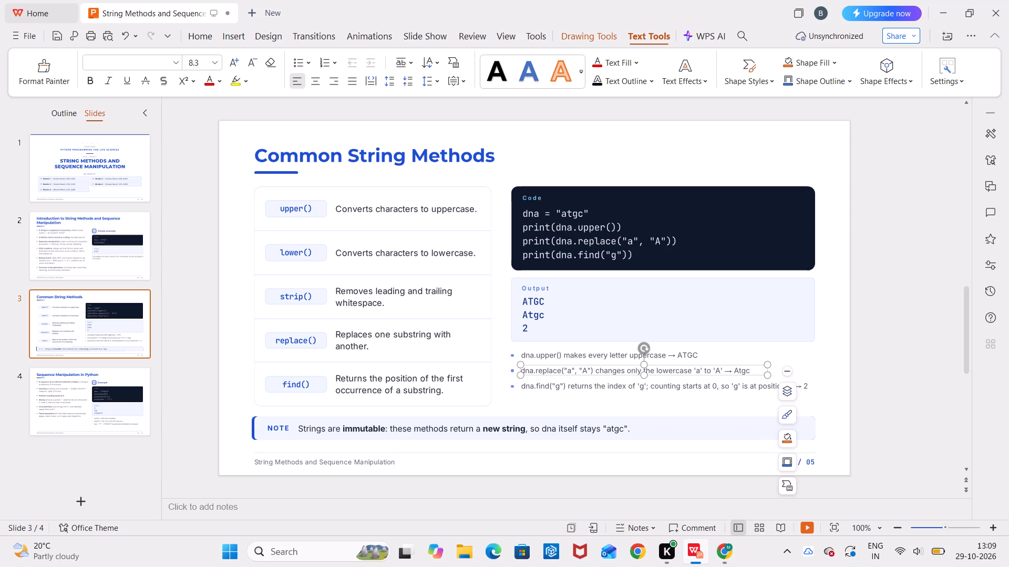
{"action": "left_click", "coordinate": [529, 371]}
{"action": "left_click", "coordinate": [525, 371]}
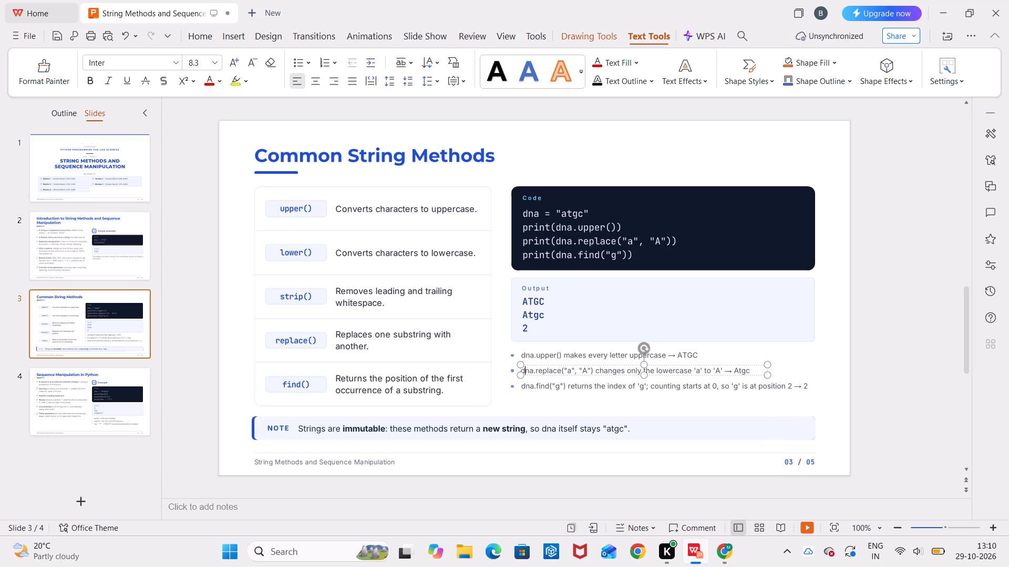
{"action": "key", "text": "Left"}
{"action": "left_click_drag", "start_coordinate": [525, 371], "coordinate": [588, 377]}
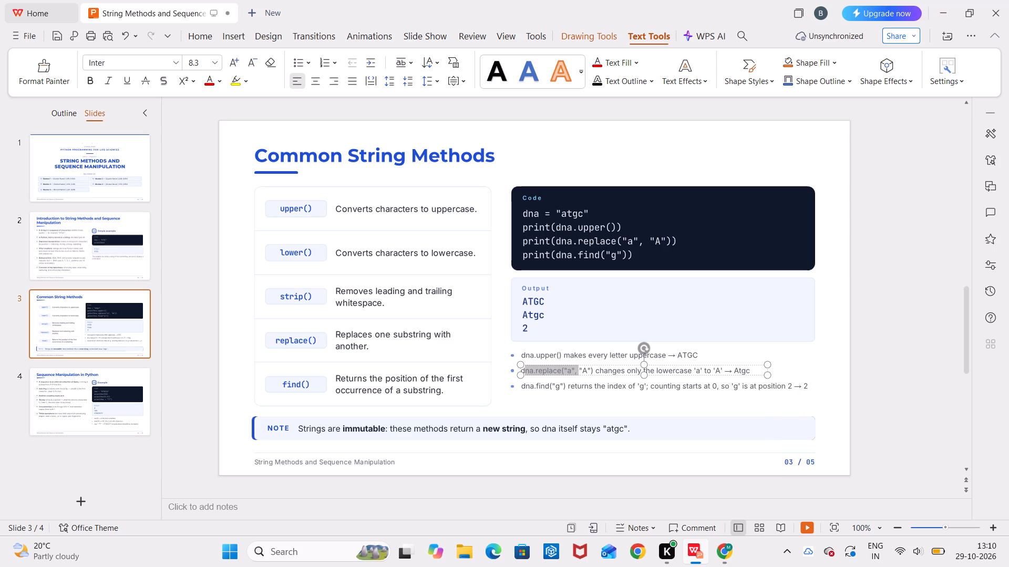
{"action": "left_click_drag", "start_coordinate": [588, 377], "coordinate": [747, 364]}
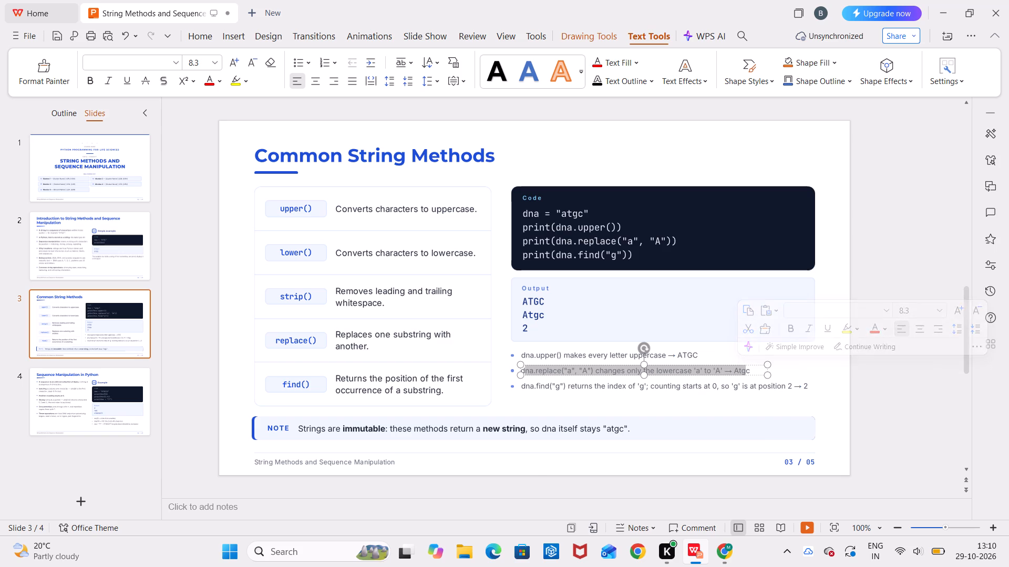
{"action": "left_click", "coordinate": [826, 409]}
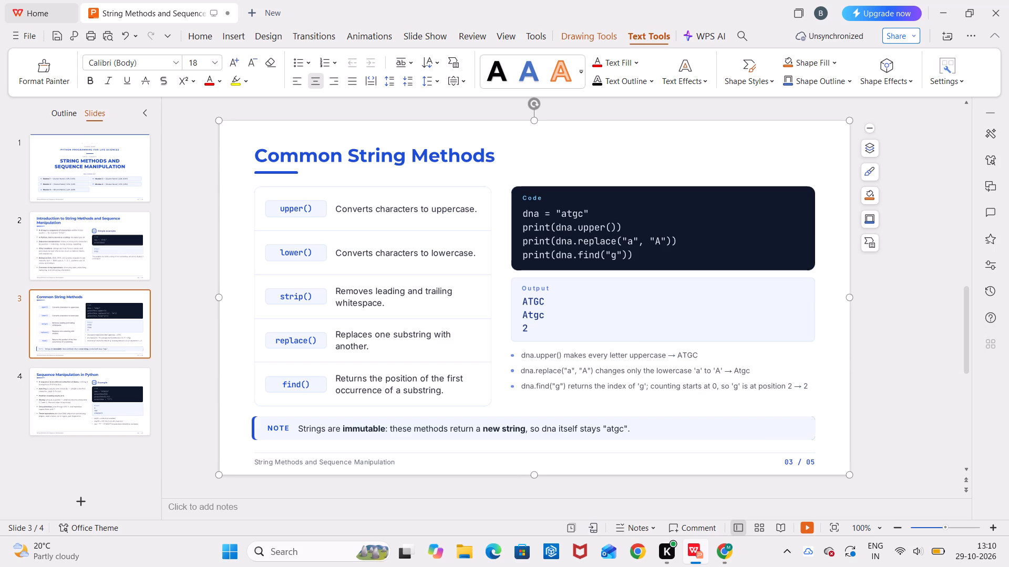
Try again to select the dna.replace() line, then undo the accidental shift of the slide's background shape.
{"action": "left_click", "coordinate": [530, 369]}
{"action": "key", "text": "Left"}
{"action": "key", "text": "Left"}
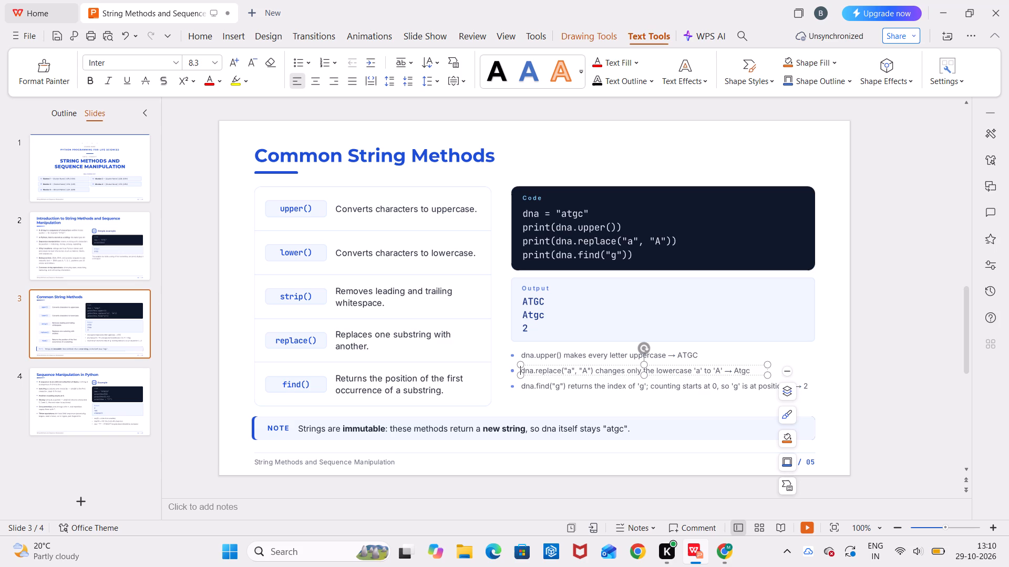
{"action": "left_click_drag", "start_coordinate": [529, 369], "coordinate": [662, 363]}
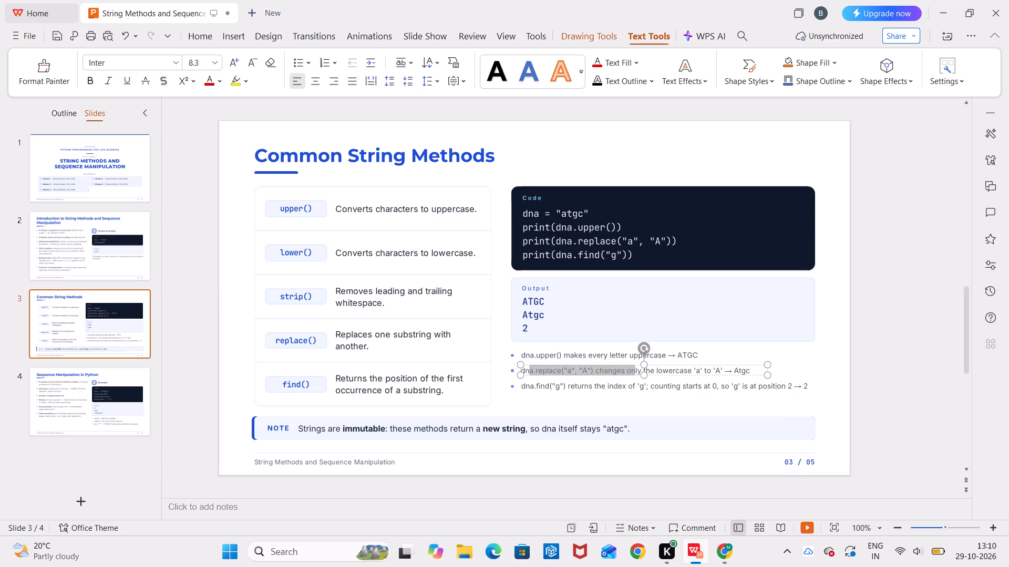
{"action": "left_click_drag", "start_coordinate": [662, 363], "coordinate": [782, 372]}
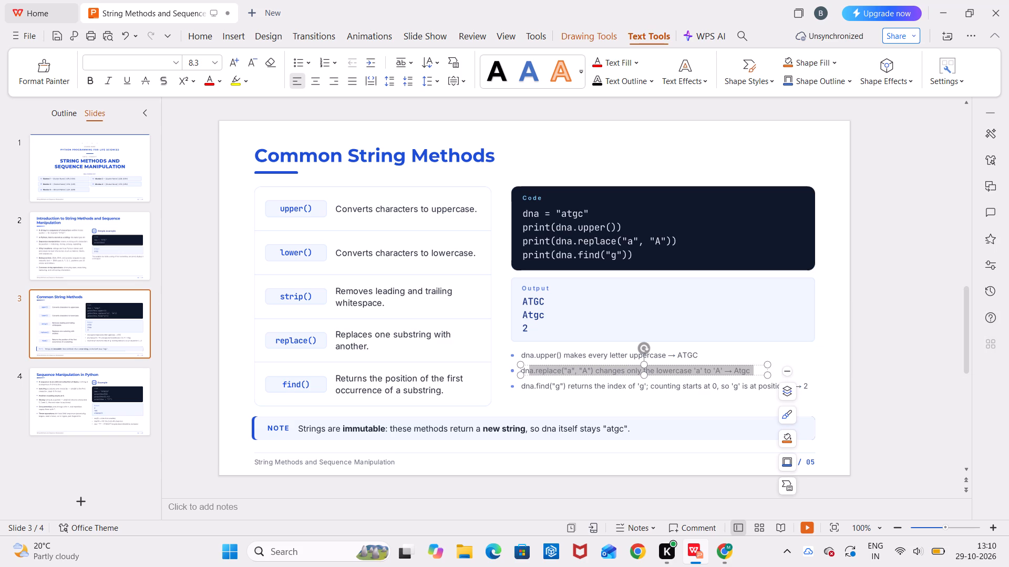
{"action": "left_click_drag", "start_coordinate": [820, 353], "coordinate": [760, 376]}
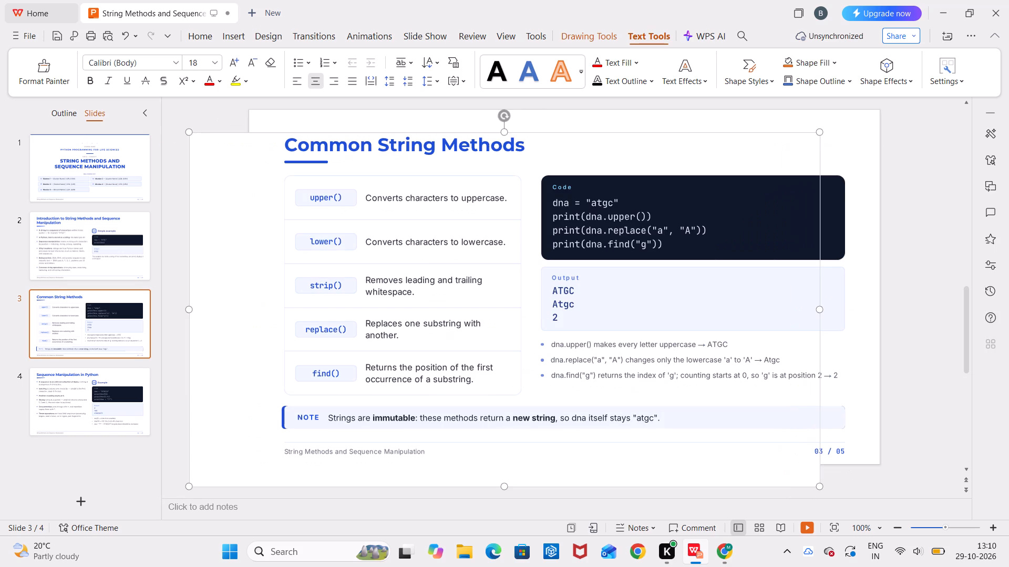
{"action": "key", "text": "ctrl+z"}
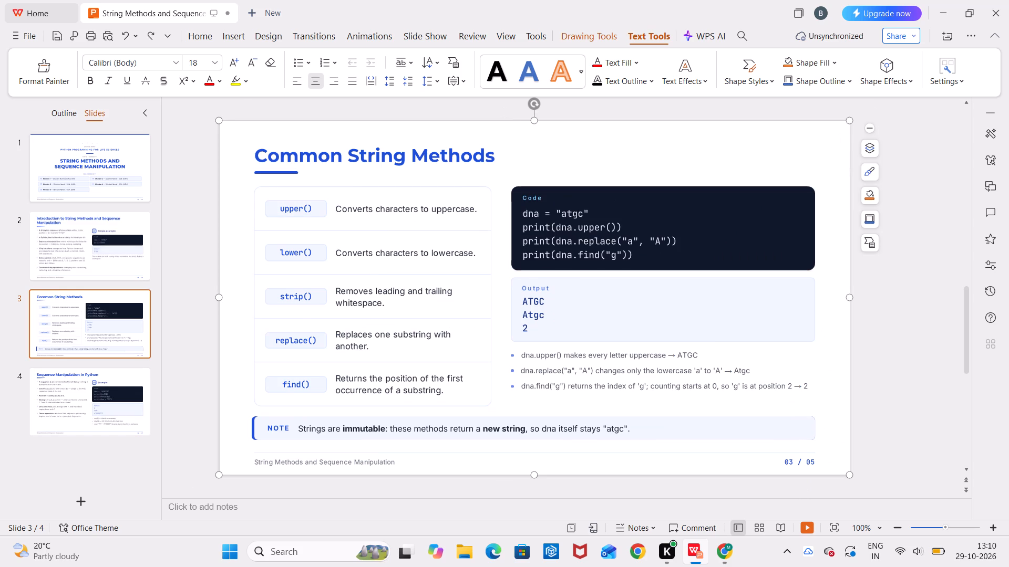
Copy the full second explanation line, dna.replace("a", "A") changes only the lowercase 'a' to 'A' → Atgc.
{"action": "left_click", "coordinate": [867, 399]}
{"action": "left_click", "coordinate": [754, 372]}
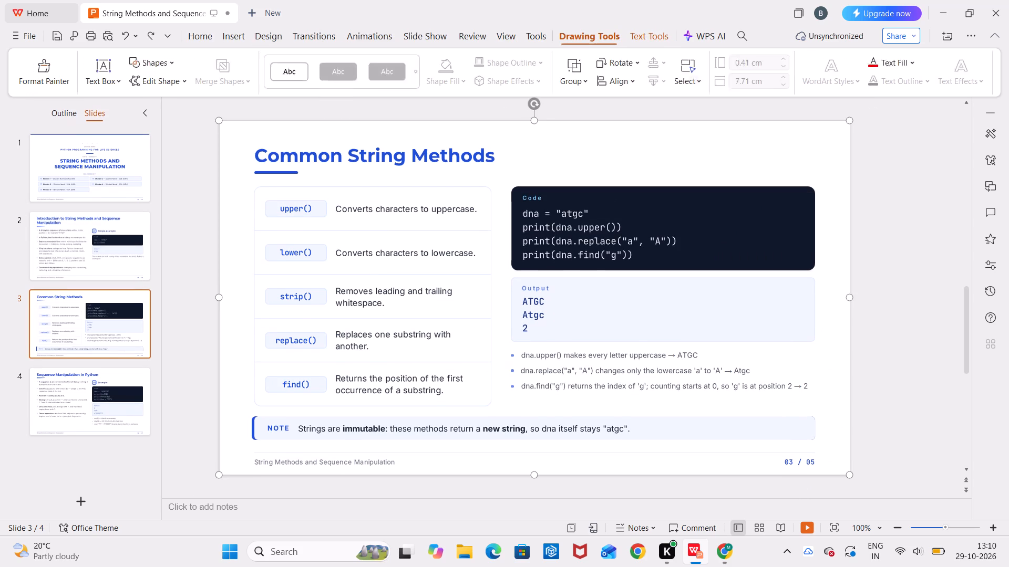
{"action": "left_click", "coordinate": [743, 369]}
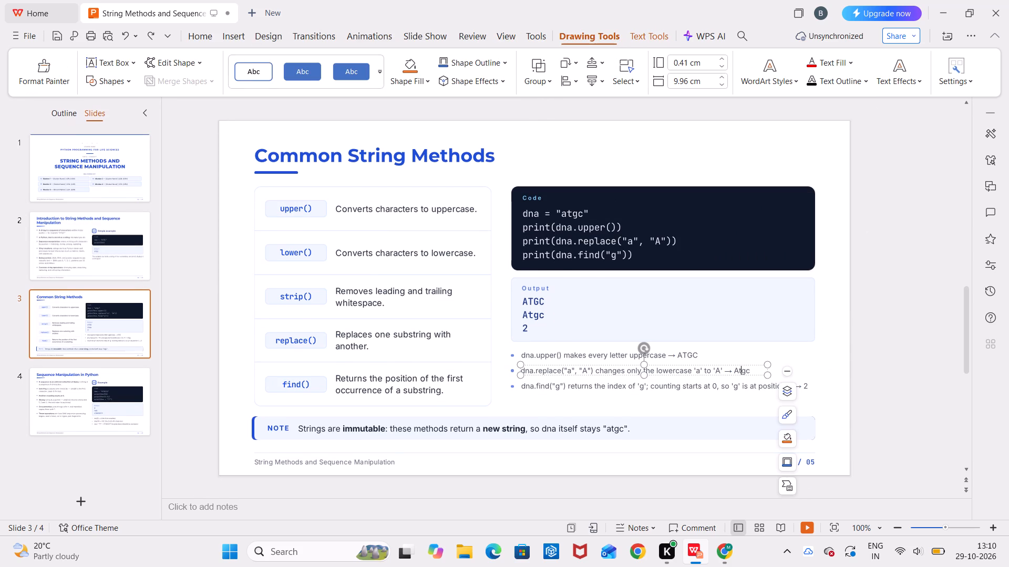
{"action": "left_click", "coordinate": [750, 369]}
{"action": "left_click", "coordinate": [748, 369]}
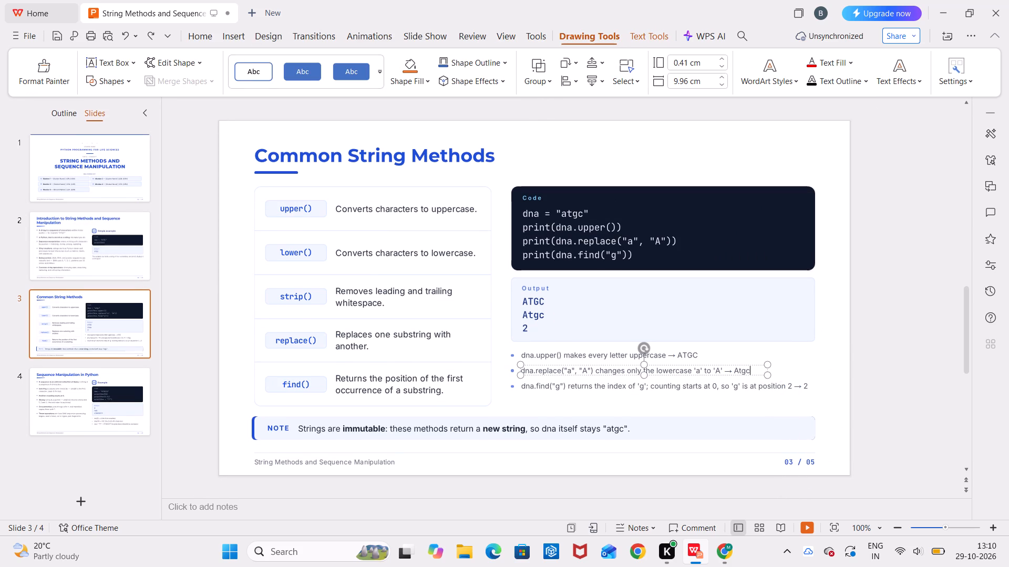
{"action": "left_click_drag", "start_coordinate": [748, 369], "coordinate": [517, 369]}
{"action": "left_click", "coordinate": [526, 321]}
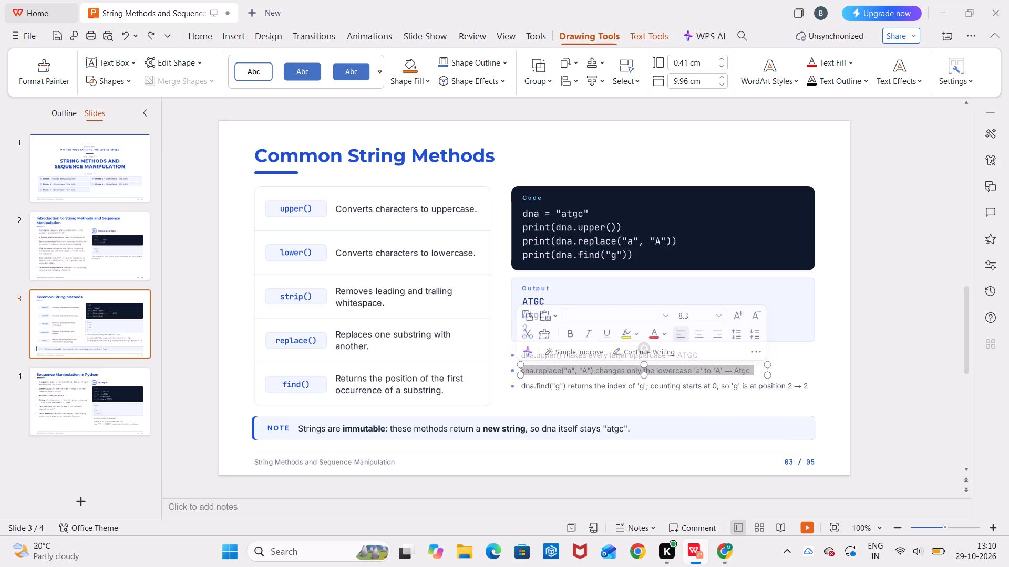
Return to Google Slides and paste the copied dna.replace() line into the text box beneath the Output box, replacing the dna.upper() line.
{"action": "left_click", "coordinate": [721, 553]}
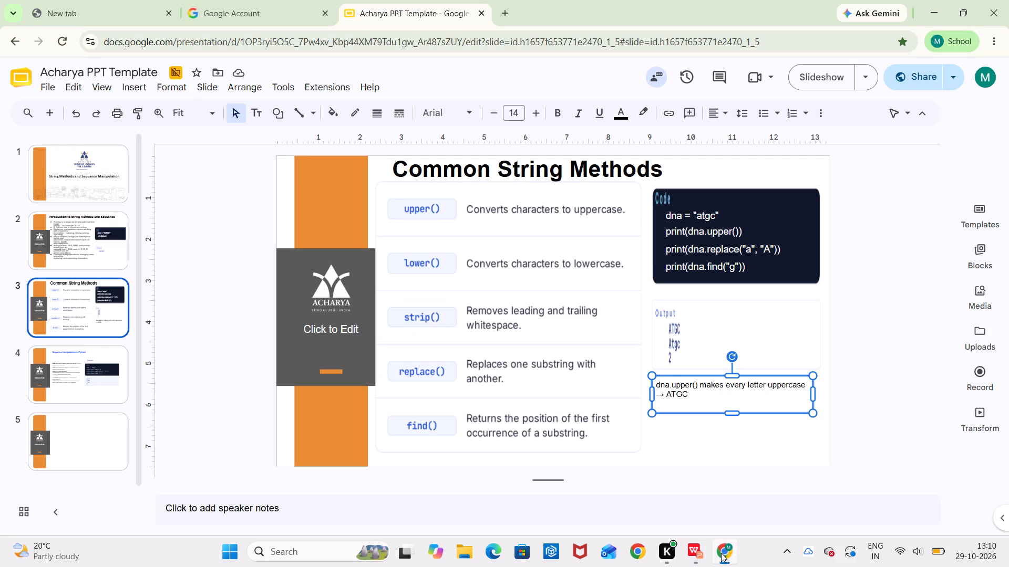
{"action": "key", "text": "ctrl+v"}
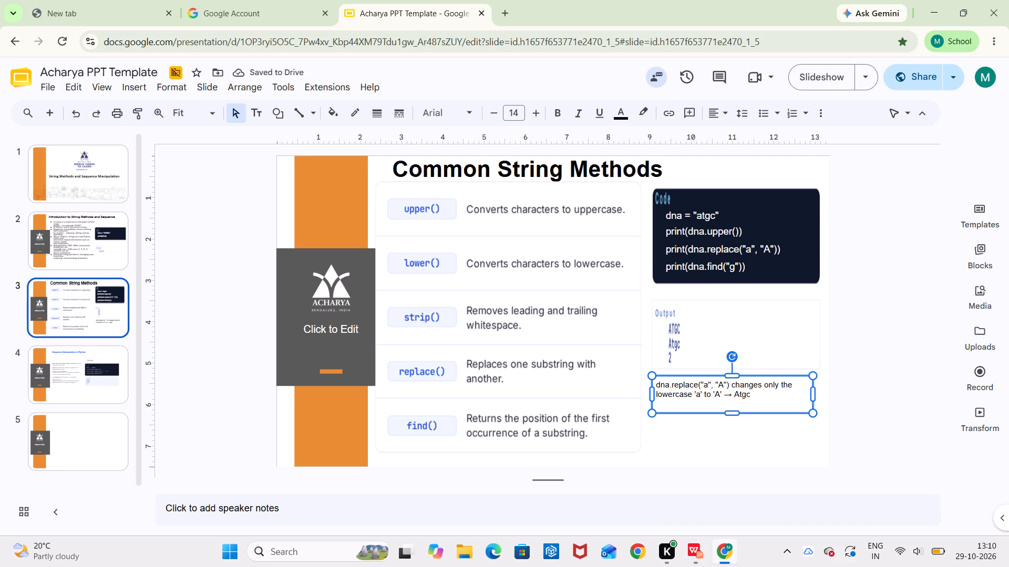
{"action": "left_click_drag", "start_coordinate": [686, 405], "coordinate": [631, 391]}
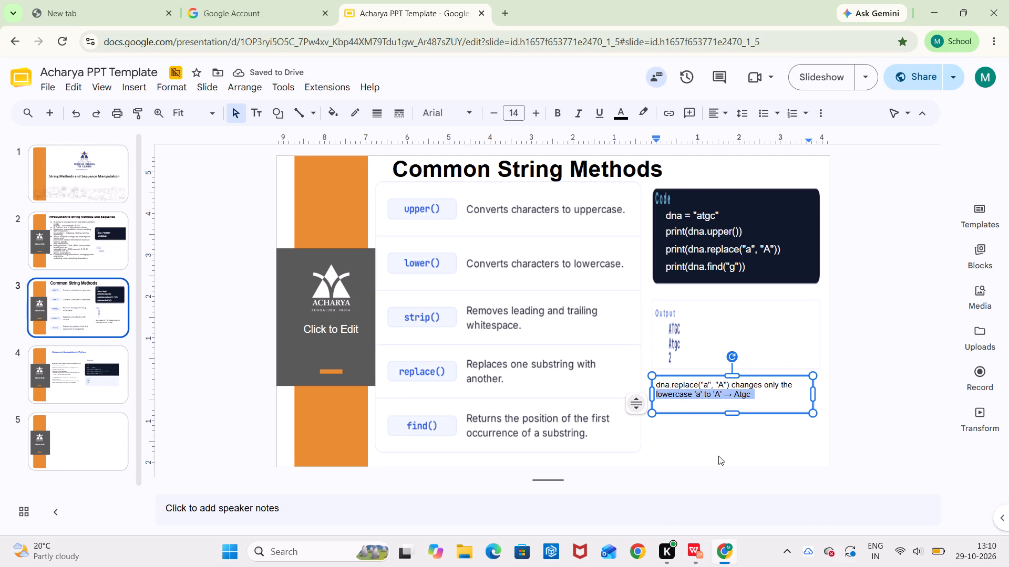
{"action": "left_click", "coordinate": [718, 456]}
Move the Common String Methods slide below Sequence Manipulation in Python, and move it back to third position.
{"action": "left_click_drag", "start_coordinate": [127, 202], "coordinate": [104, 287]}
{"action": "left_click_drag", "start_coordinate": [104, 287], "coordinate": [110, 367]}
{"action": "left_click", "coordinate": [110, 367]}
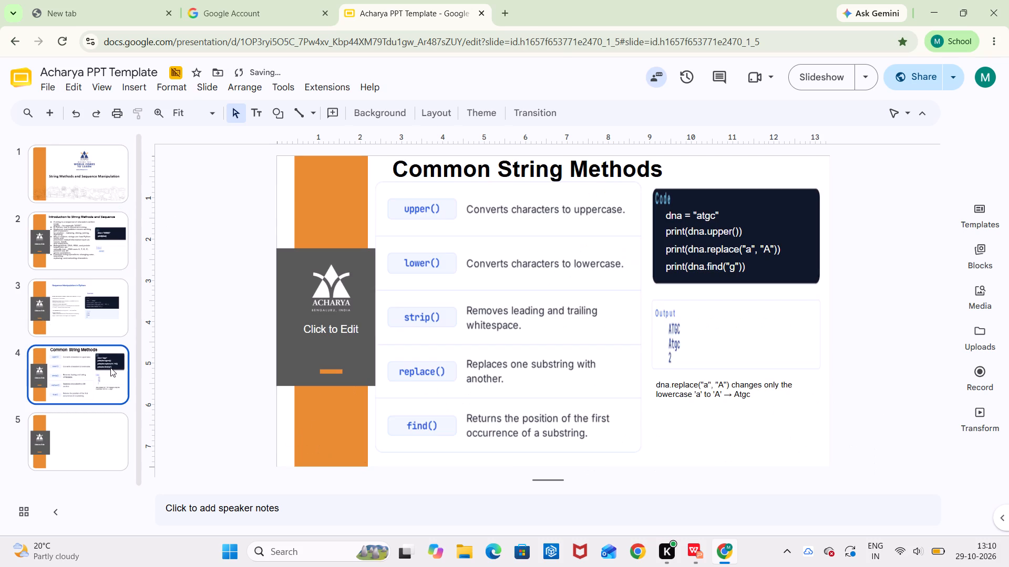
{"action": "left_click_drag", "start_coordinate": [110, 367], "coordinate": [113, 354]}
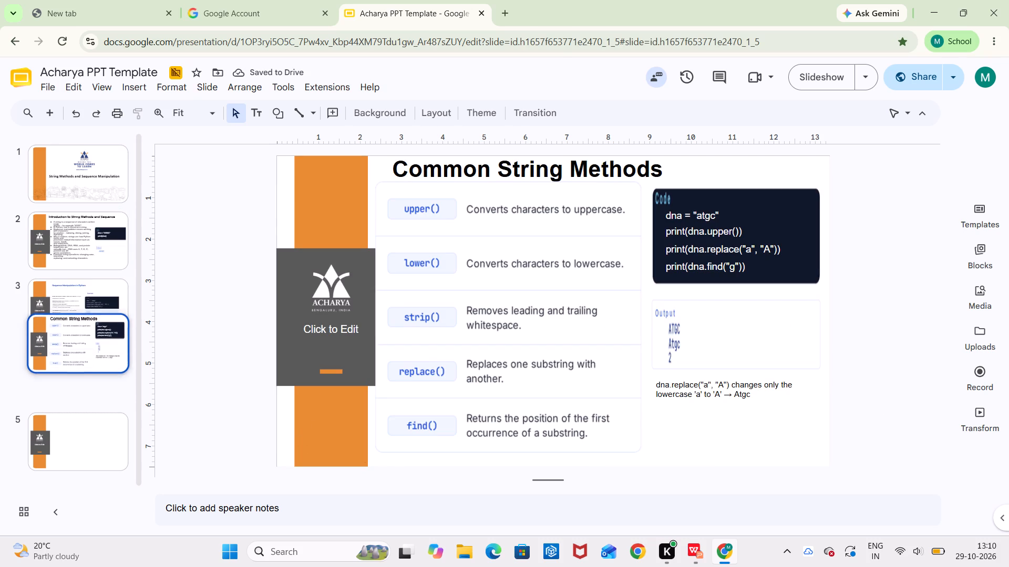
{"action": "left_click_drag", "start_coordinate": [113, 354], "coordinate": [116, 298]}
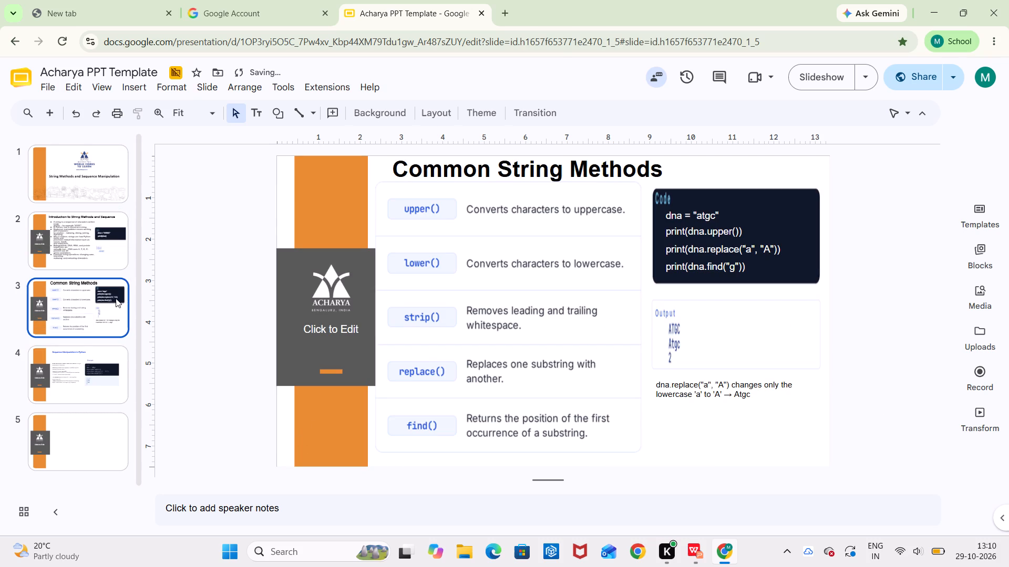
Paste the copied dna.replace() line as a separate text box on the Common String Methods slide.
{"action": "left_click", "coordinate": [96, 374]}
{"action": "left_click", "coordinate": [102, 323]}
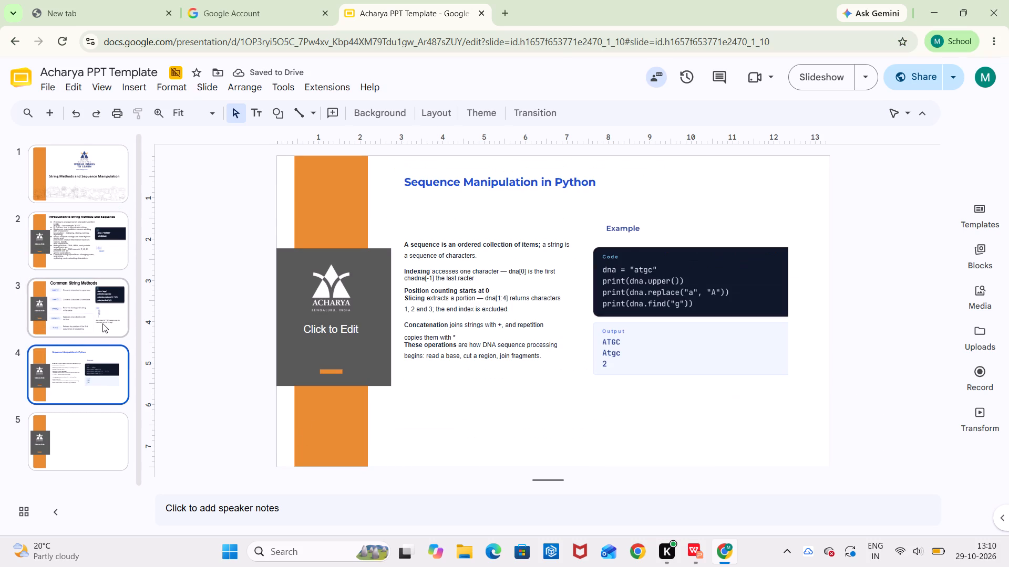
{"action": "left_click", "coordinate": [201, 325]}
{"action": "key", "text": "ctrl+v"}
{"action": "key", "text": "ctrl+space"}
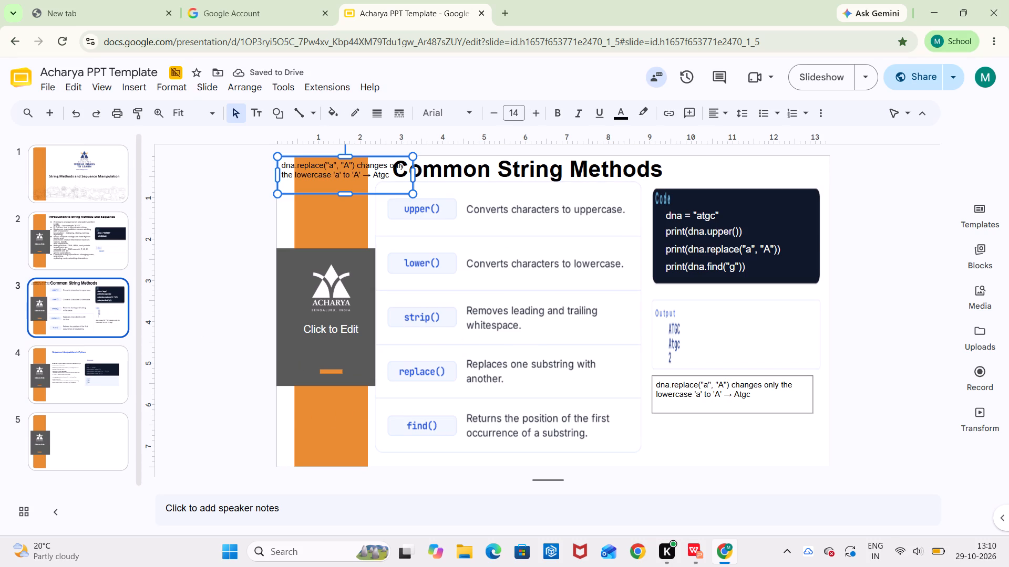
Widen the existing dna.replace() text box to roughly the Output box's width and move it up against the Output box's lower edge.
{"action": "left_click", "coordinate": [799, 395]}
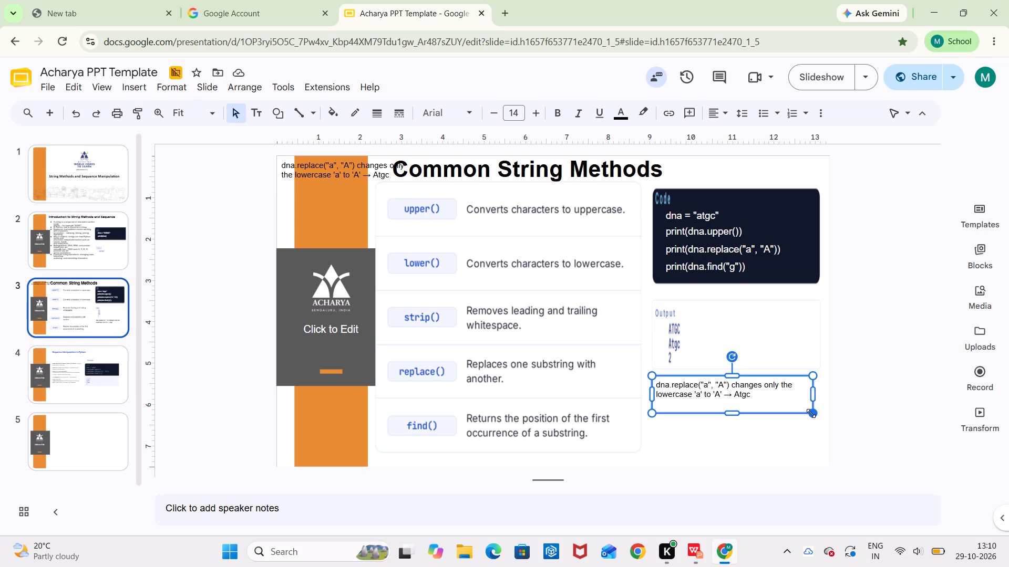
{"action": "left_click_drag", "start_coordinate": [811, 413], "coordinate": [817, 393]}
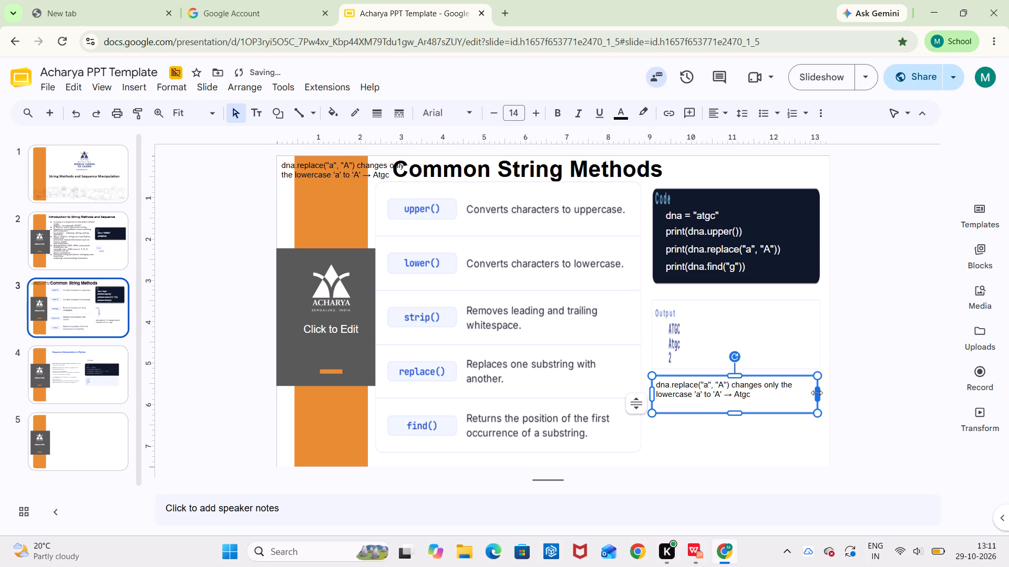
{"action": "left_click_drag", "start_coordinate": [738, 413], "coordinate": [734, 405]}
{"action": "left_click_drag", "start_coordinate": [716, 376], "coordinate": [714, 367]}
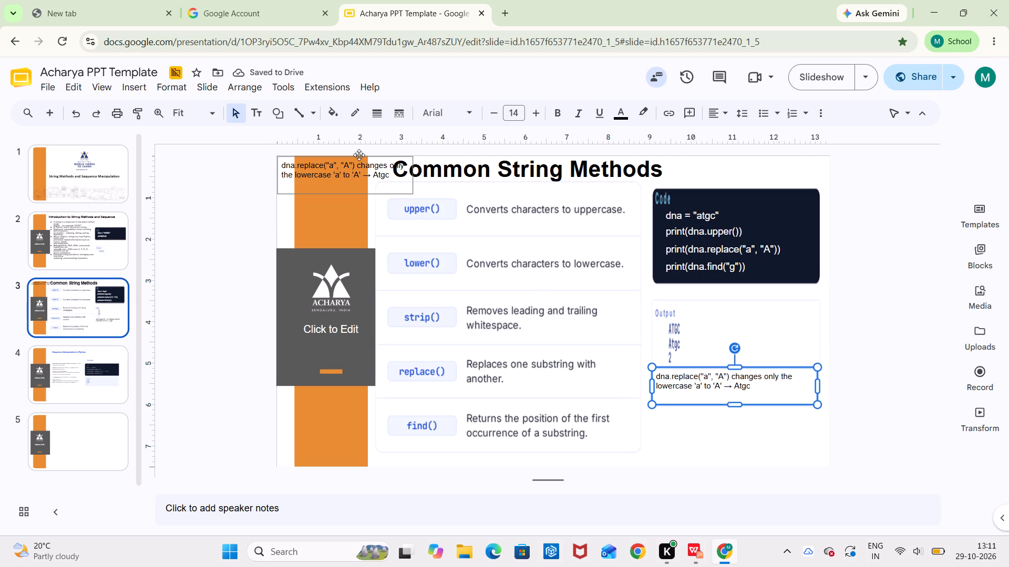
Place the newly pasted dna.replace() text box directly beneath the first one, narrow it slightly, and align their starting edges.
{"action": "left_click_drag", "start_coordinate": [365, 154], "coordinate": [739, 356]}
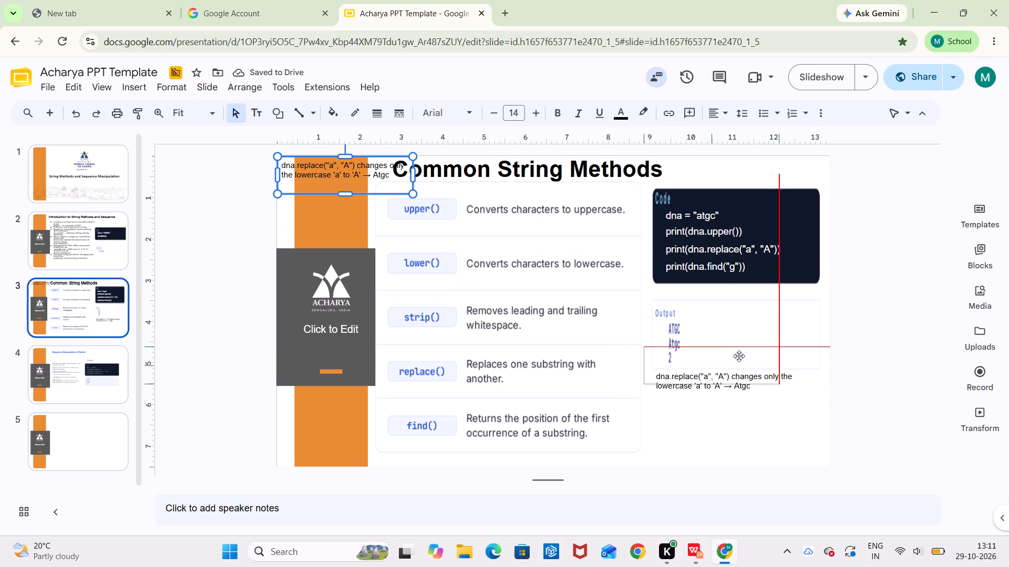
{"action": "left_click_drag", "start_coordinate": [739, 356], "coordinate": [734, 388]}
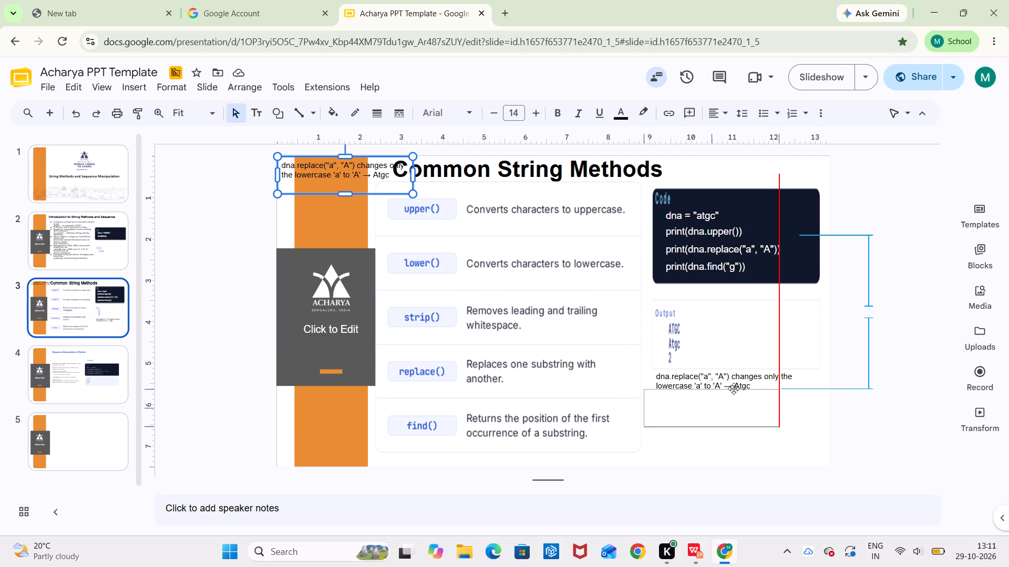
{"action": "left_click_drag", "start_coordinate": [734, 388], "coordinate": [742, 388]}
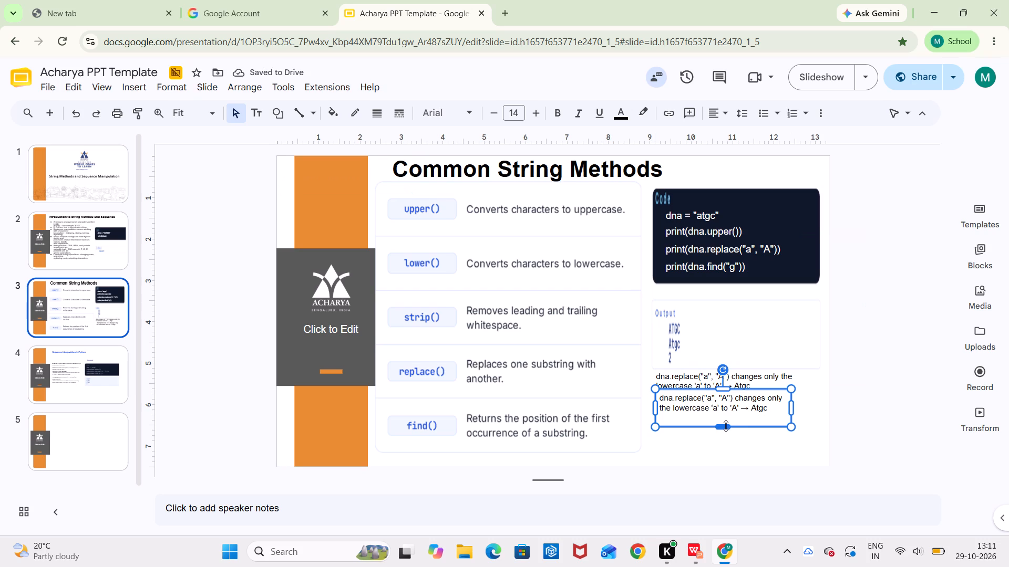
{"action": "left_click_drag", "start_coordinate": [726, 426], "coordinate": [728, 416]}
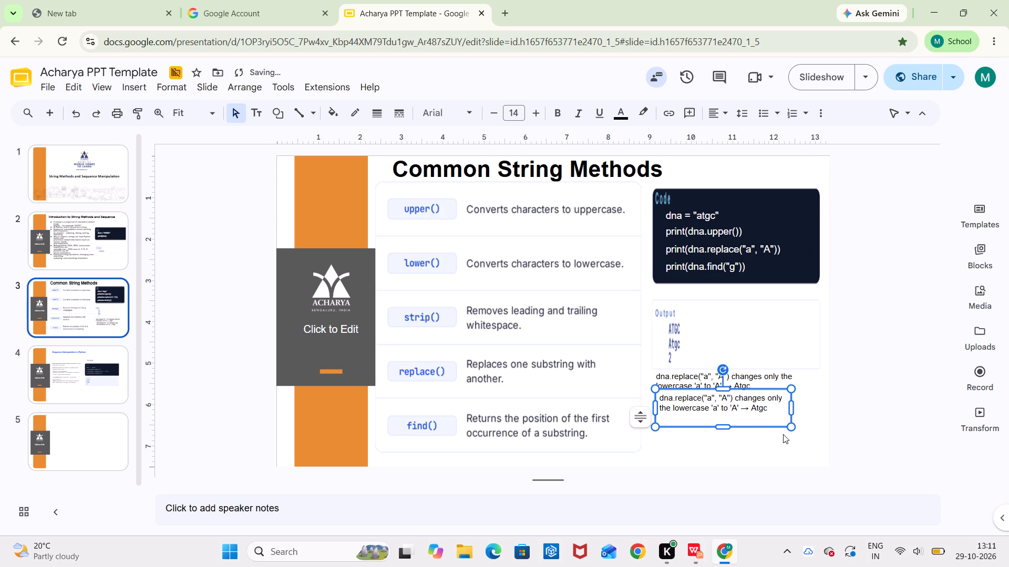
{"action": "left_click_drag", "start_coordinate": [791, 424], "coordinate": [787, 414]}
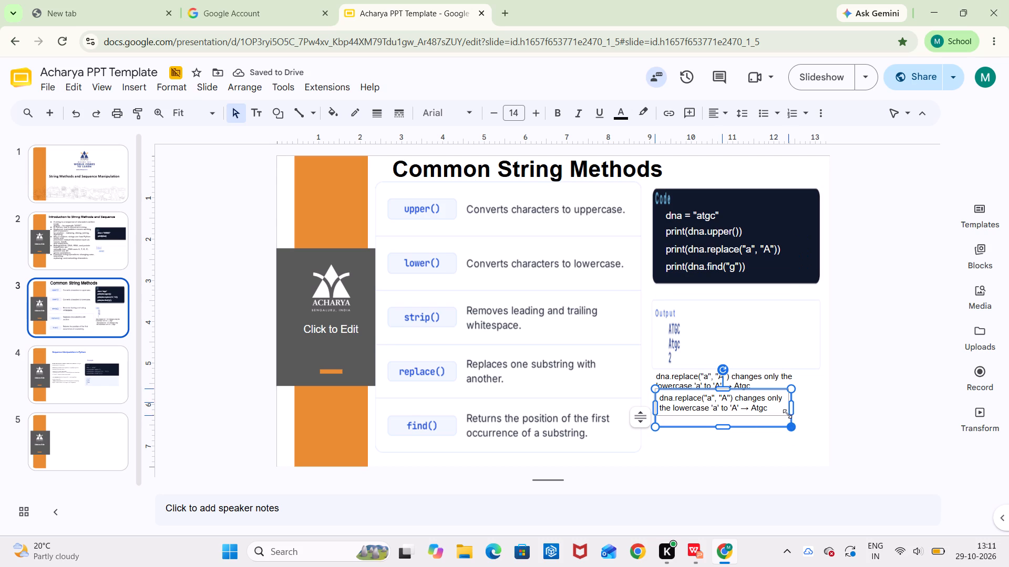
{"action": "left_click_drag", "start_coordinate": [787, 414], "coordinate": [787, 413]}
{"action": "left_click", "coordinate": [825, 423]}
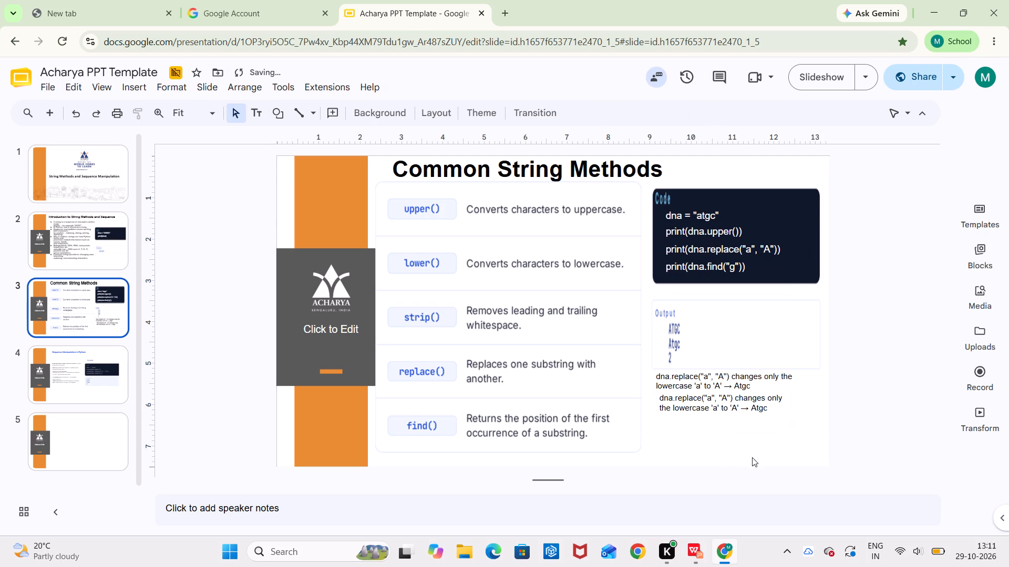
{"action": "left_click", "coordinate": [711, 401]}
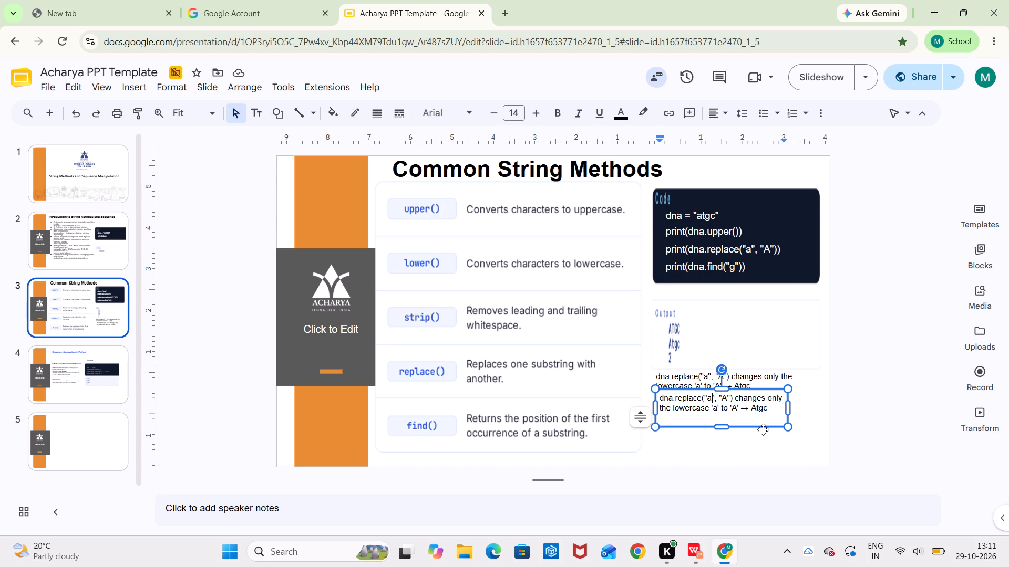
{"action": "left_click", "coordinate": [763, 429]}
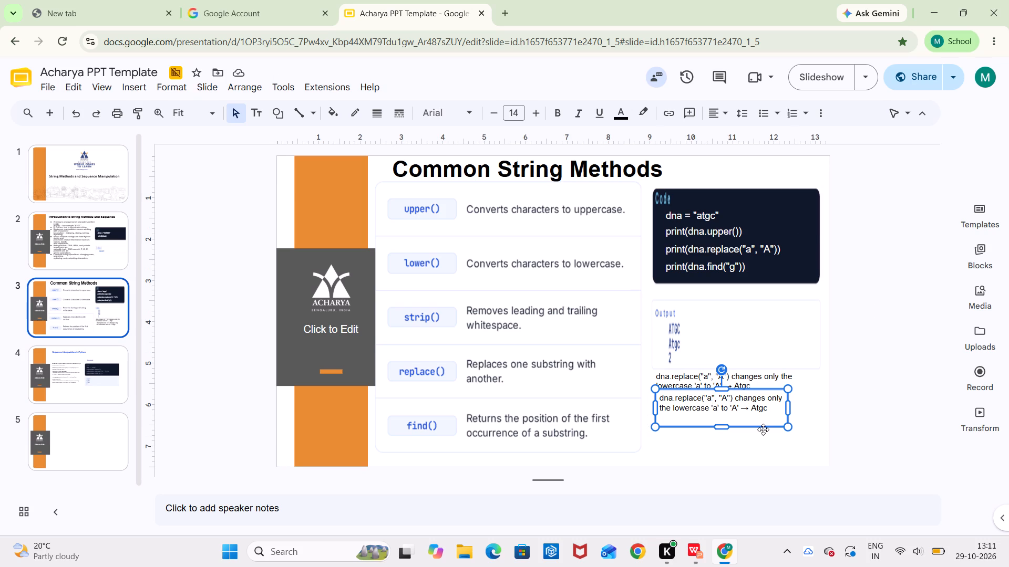
{"action": "left_click", "coordinate": [749, 467]}
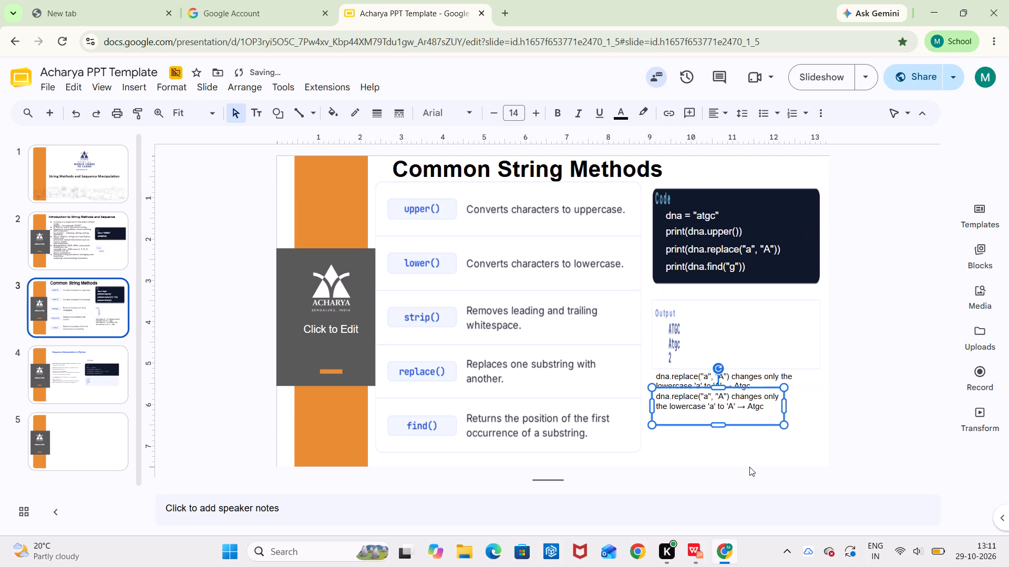
Switch to WPS and copy the third explanation line, dna.find("g") returns the index of 'g'; counting starts at 0, so 'g' is at position 2 → 2.
{"action": "left_click", "coordinate": [722, 556]}
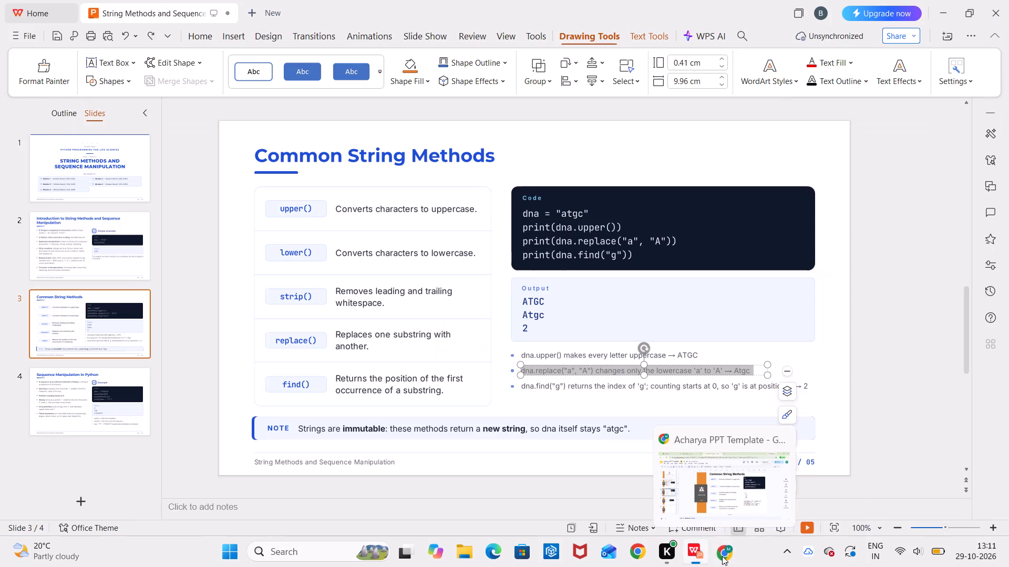
{"action": "left_click", "coordinate": [522, 386]}
{"action": "left_click_drag", "start_coordinate": [522, 386], "coordinate": [627, 380]}
{"action": "key", "text": "ctrl+z"}
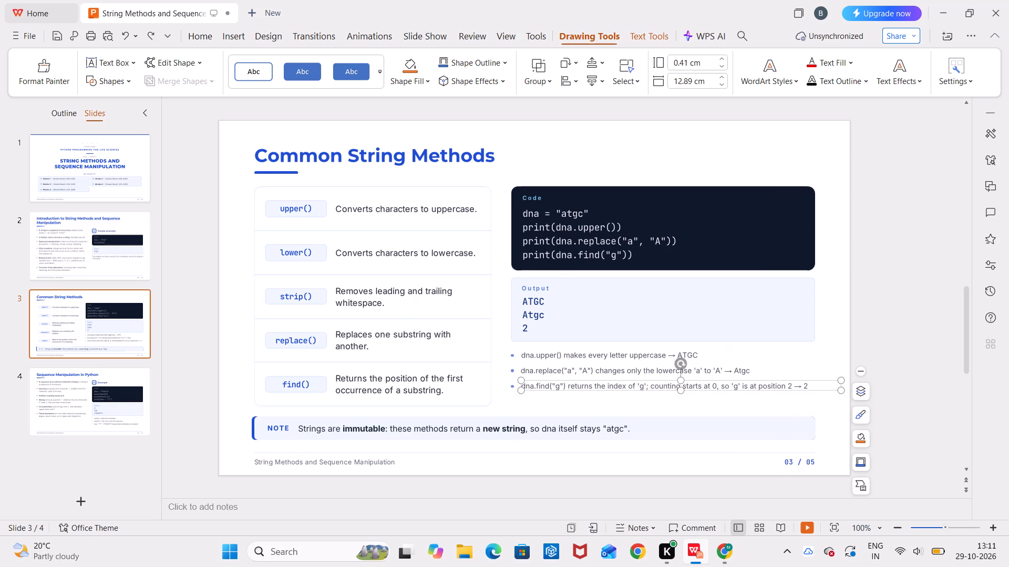
{"action": "left_click", "coordinate": [806, 384]}
{"action": "left_click_drag", "start_coordinate": [806, 384], "coordinate": [642, 383]}
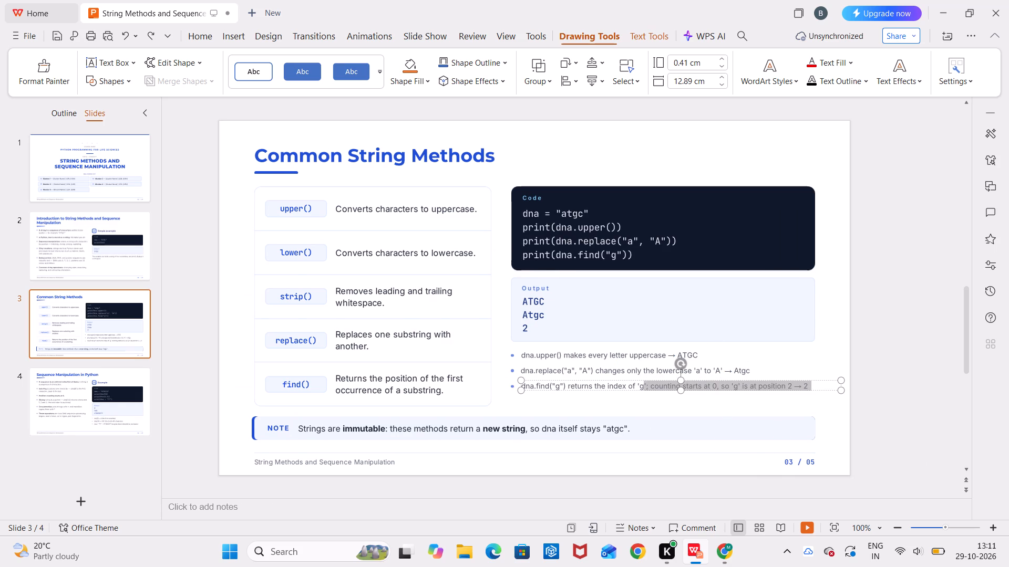
{"action": "left_click_drag", "start_coordinate": [642, 383], "coordinate": [518, 374]}
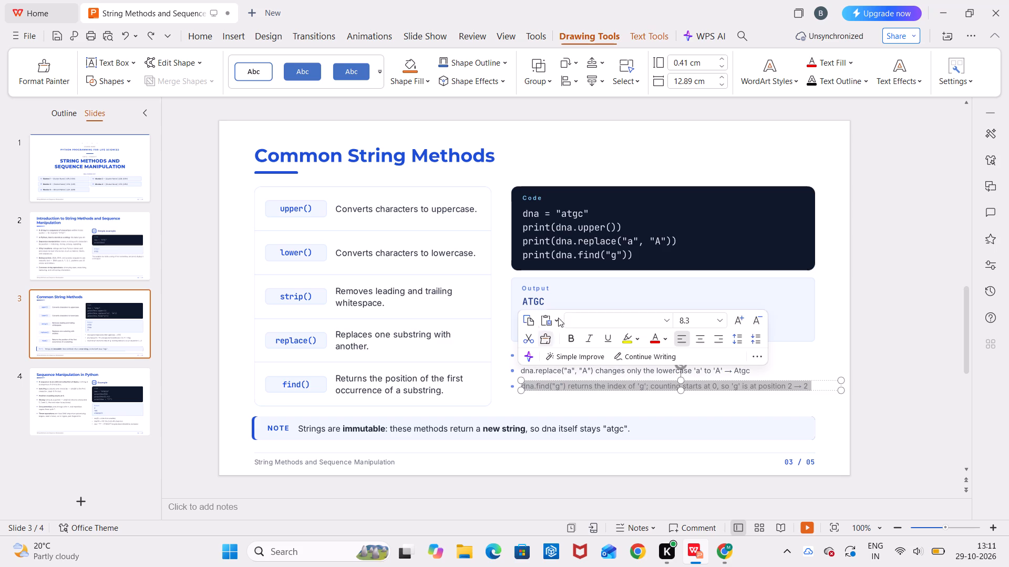
{"action": "left_click", "coordinate": [528, 320]}
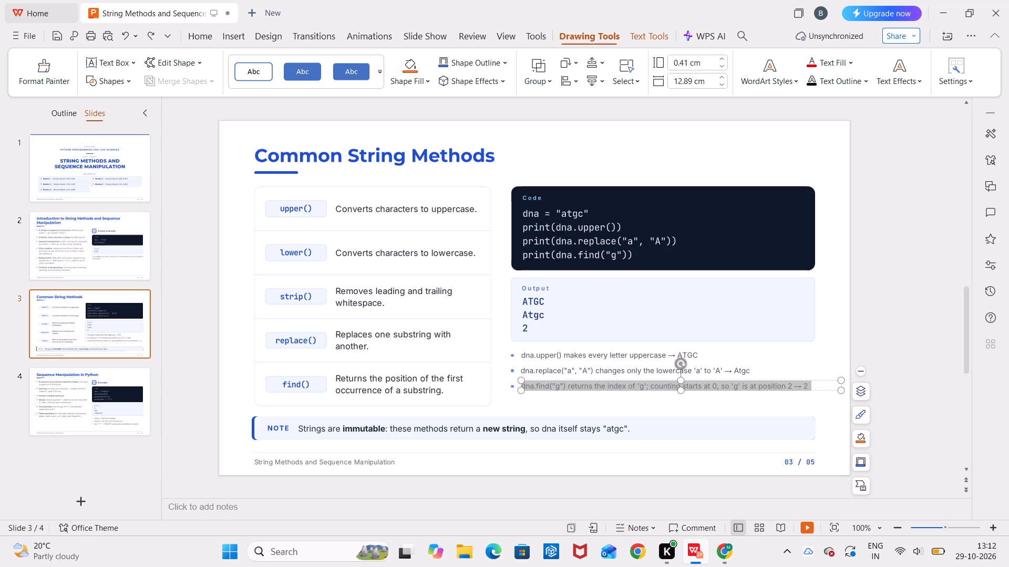
Return to Google Slides, paste the dna.find() line as a new text box, and place it beneath the two dna.replace() lines.
{"action": "left_click", "coordinate": [722, 564]}
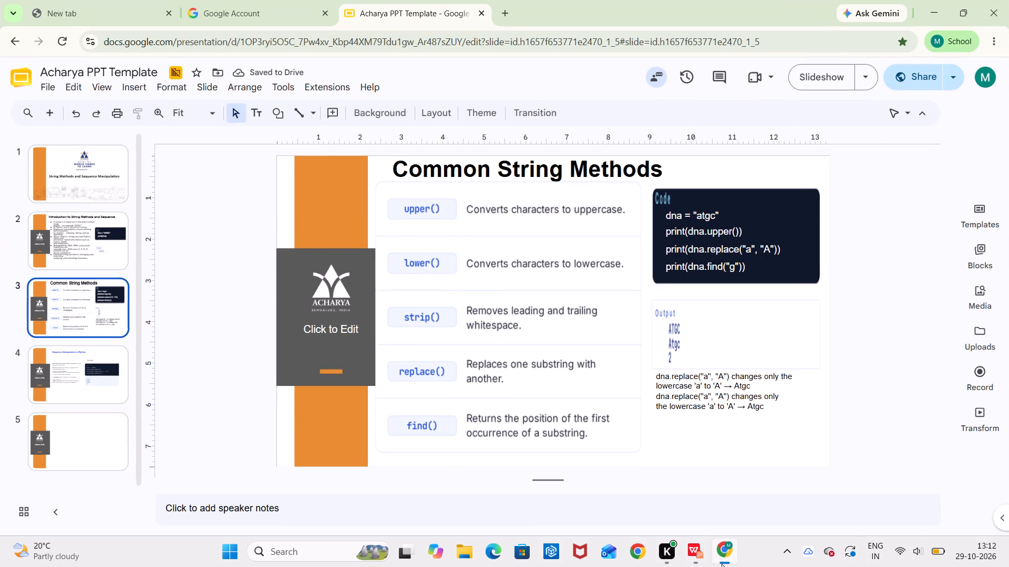
{"action": "left_click", "coordinate": [197, 294]}
{"action": "key", "text": "ctrl+v"}
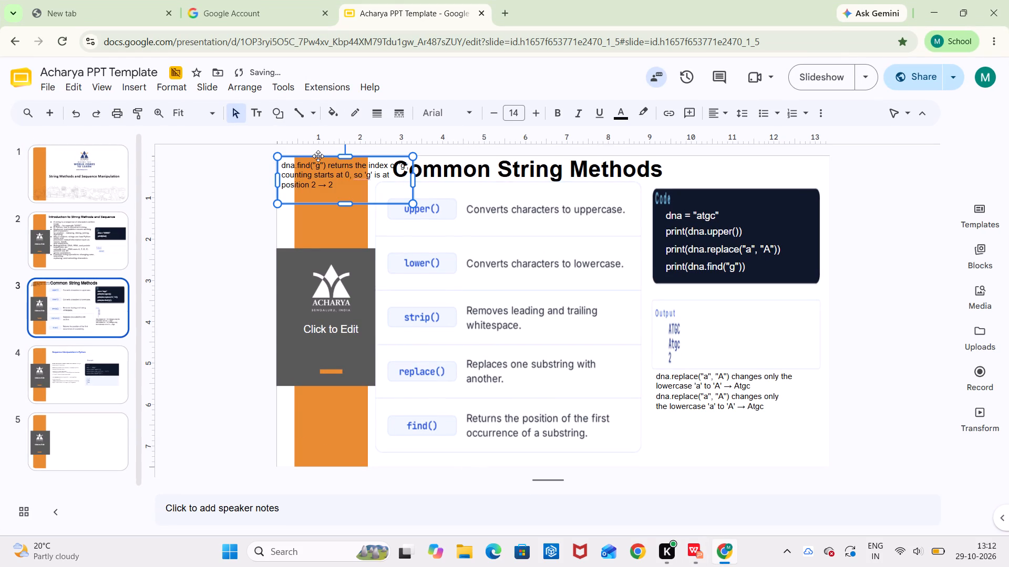
{"action": "left_click_drag", "start_coordinate": [318, 156], "coordinate": [691, 408]}
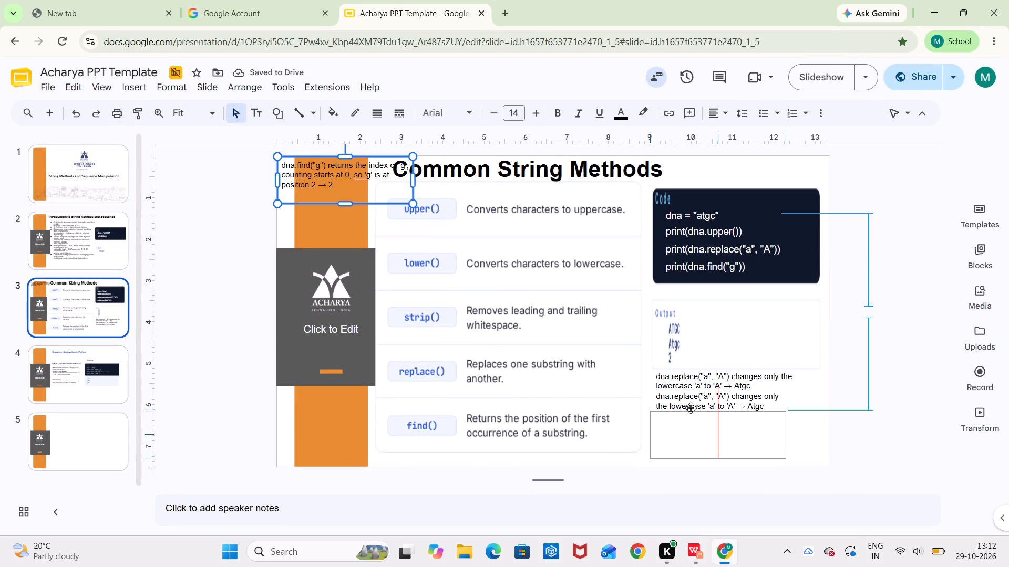
{"action": "left_click_drag", "start_coordinate": [691, 408], "coordinate": [697, 408]}
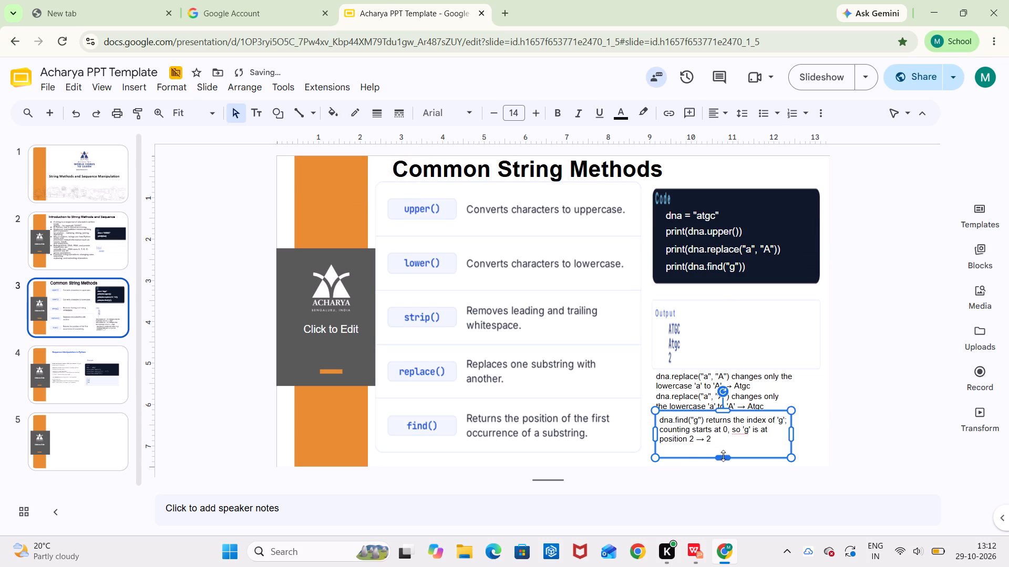
{"action": "left_click_drag", "start_coordinate": [724, 455], "coordinate": [724, 448]}
{"action": "left_click", "coordinate": [243, 430]}
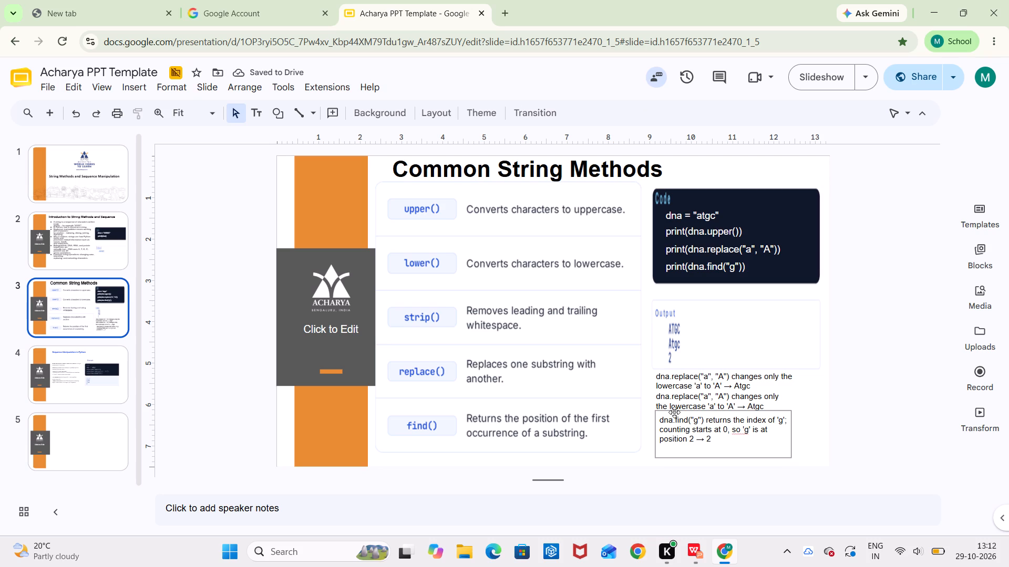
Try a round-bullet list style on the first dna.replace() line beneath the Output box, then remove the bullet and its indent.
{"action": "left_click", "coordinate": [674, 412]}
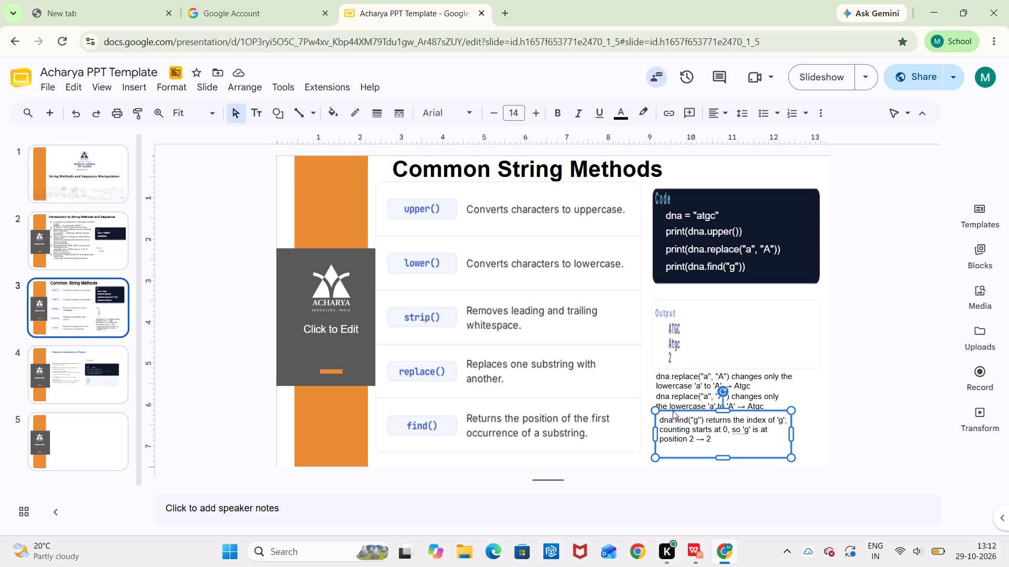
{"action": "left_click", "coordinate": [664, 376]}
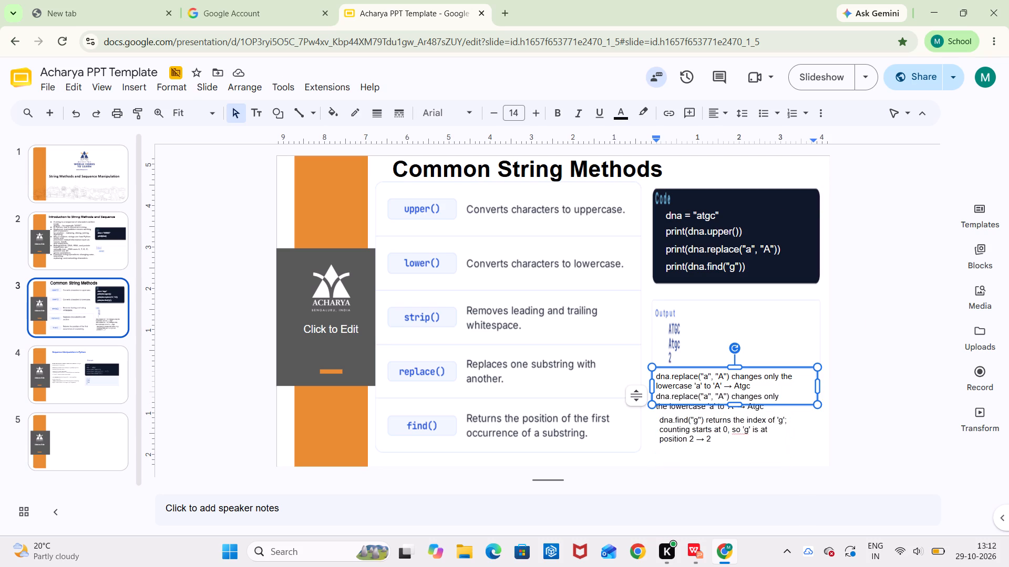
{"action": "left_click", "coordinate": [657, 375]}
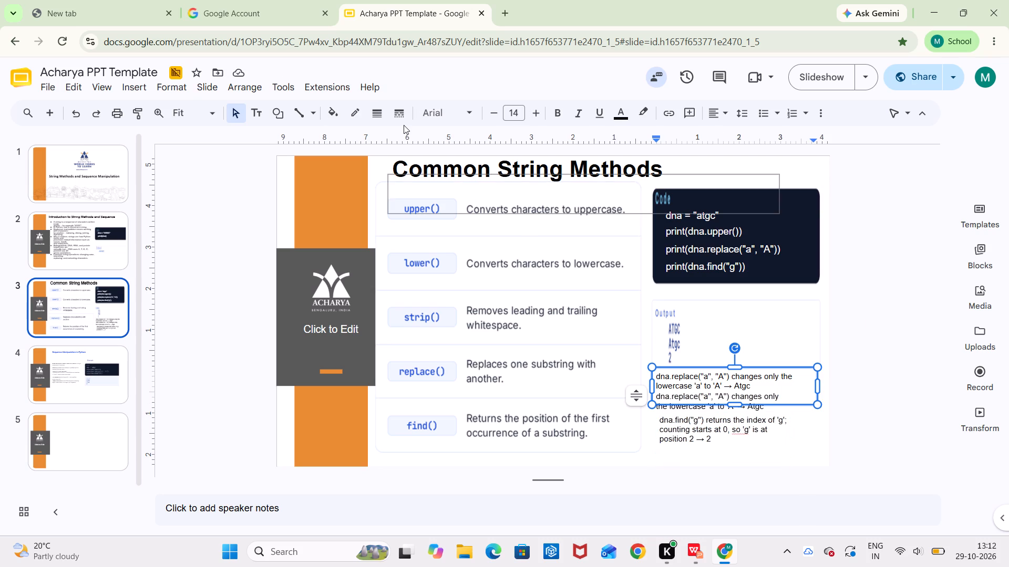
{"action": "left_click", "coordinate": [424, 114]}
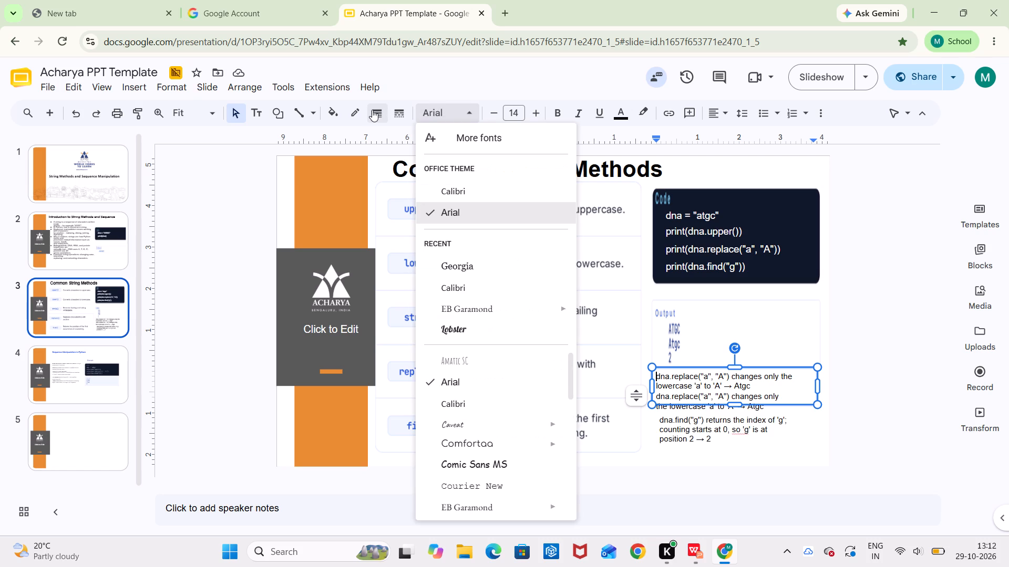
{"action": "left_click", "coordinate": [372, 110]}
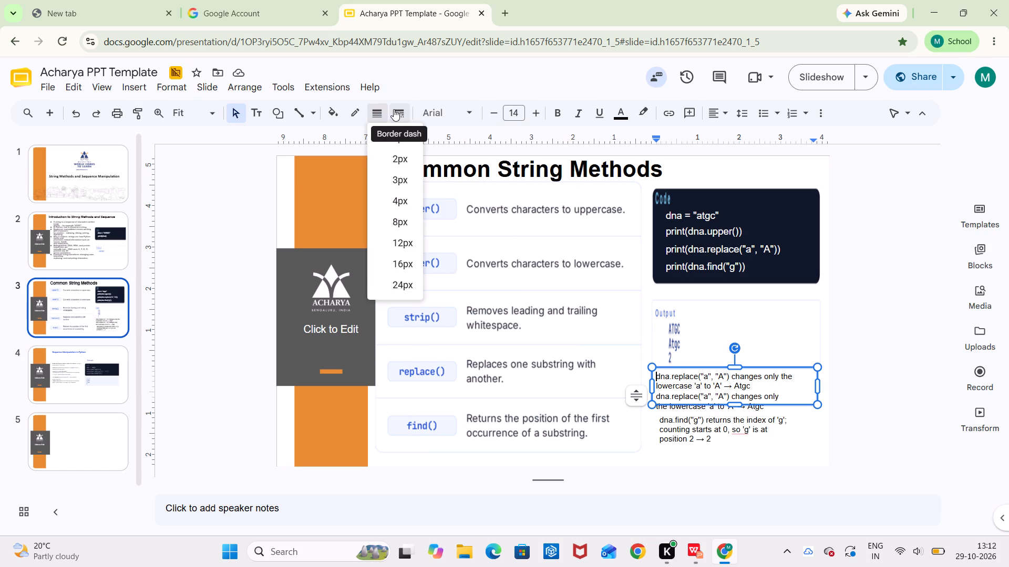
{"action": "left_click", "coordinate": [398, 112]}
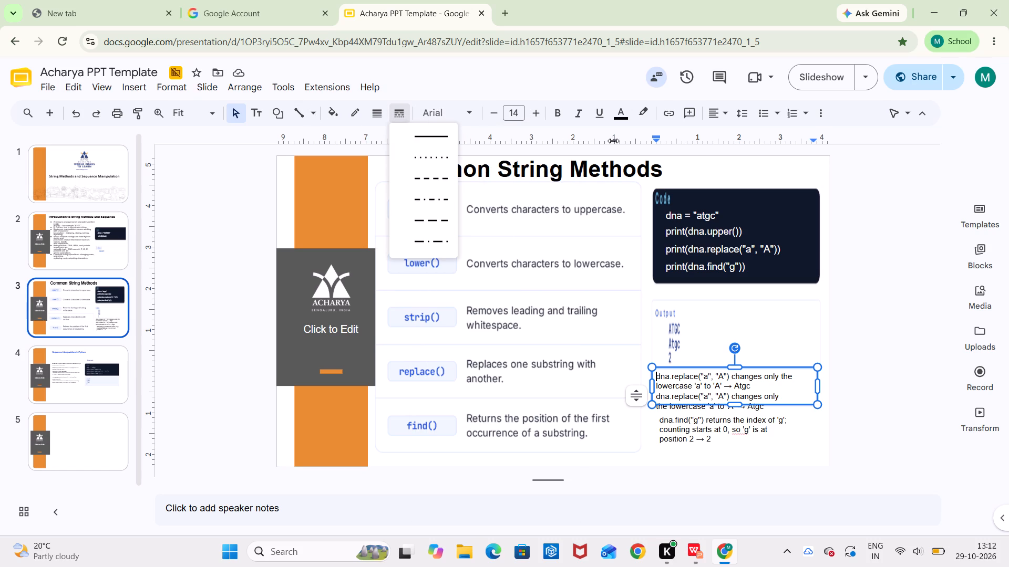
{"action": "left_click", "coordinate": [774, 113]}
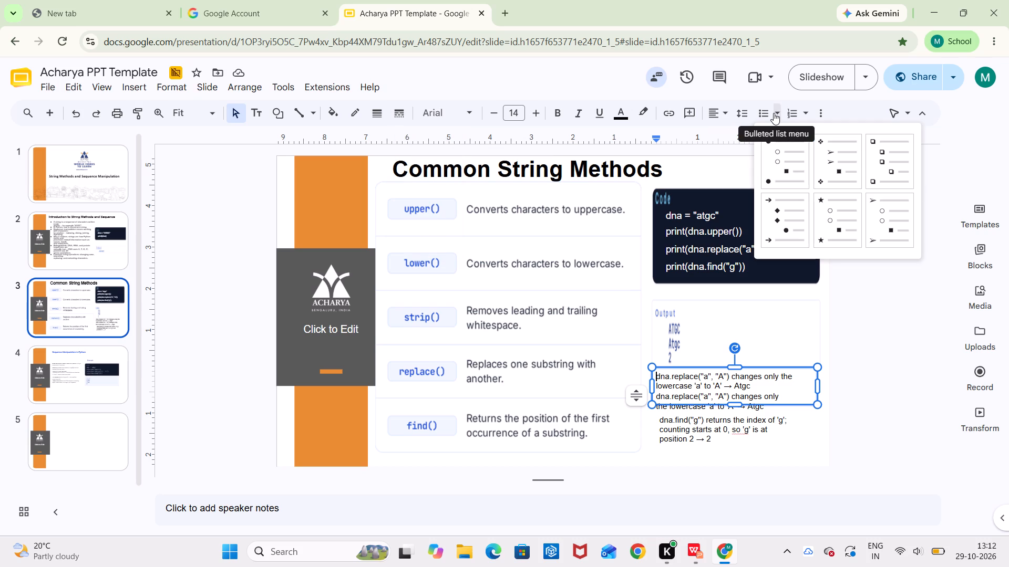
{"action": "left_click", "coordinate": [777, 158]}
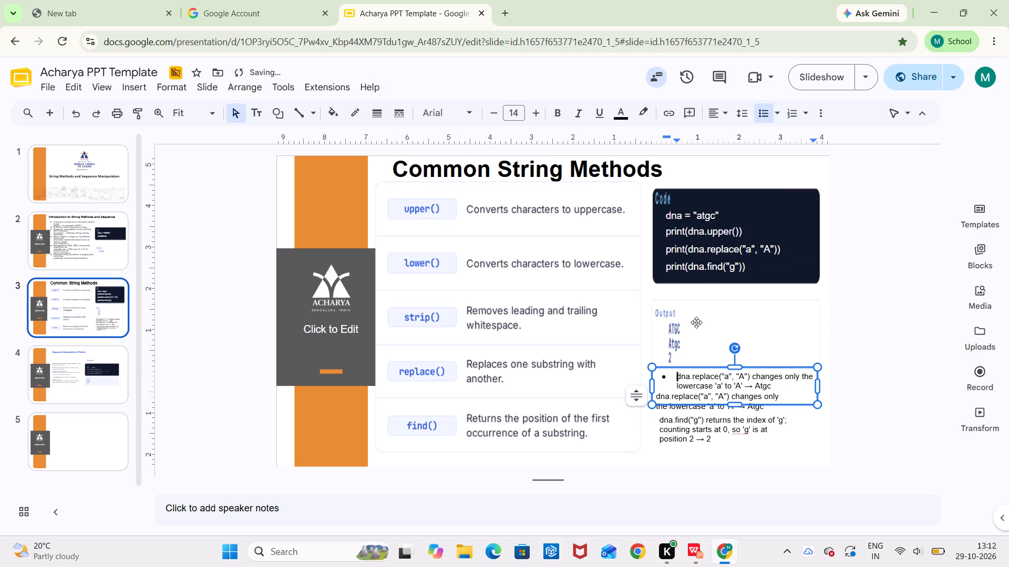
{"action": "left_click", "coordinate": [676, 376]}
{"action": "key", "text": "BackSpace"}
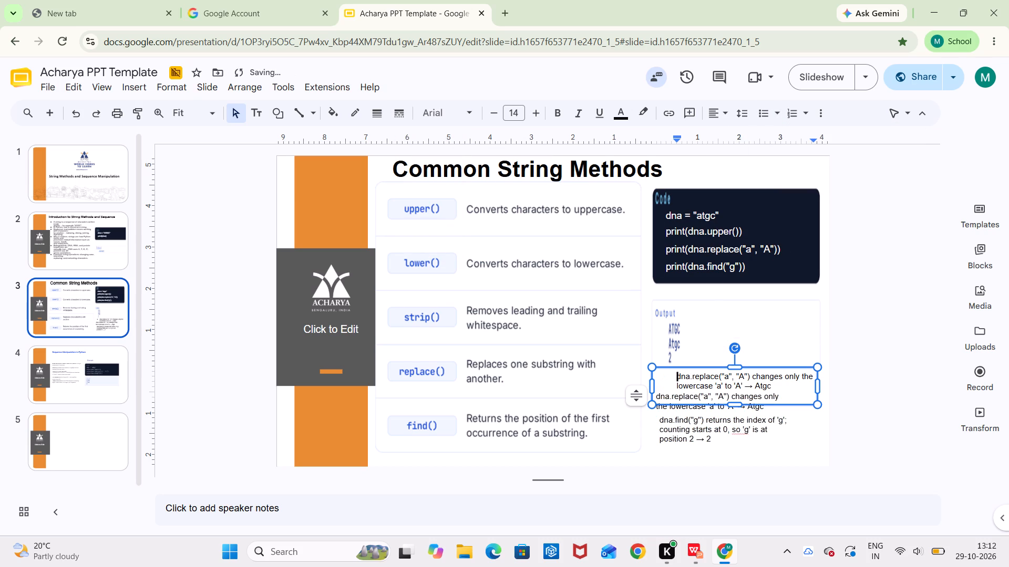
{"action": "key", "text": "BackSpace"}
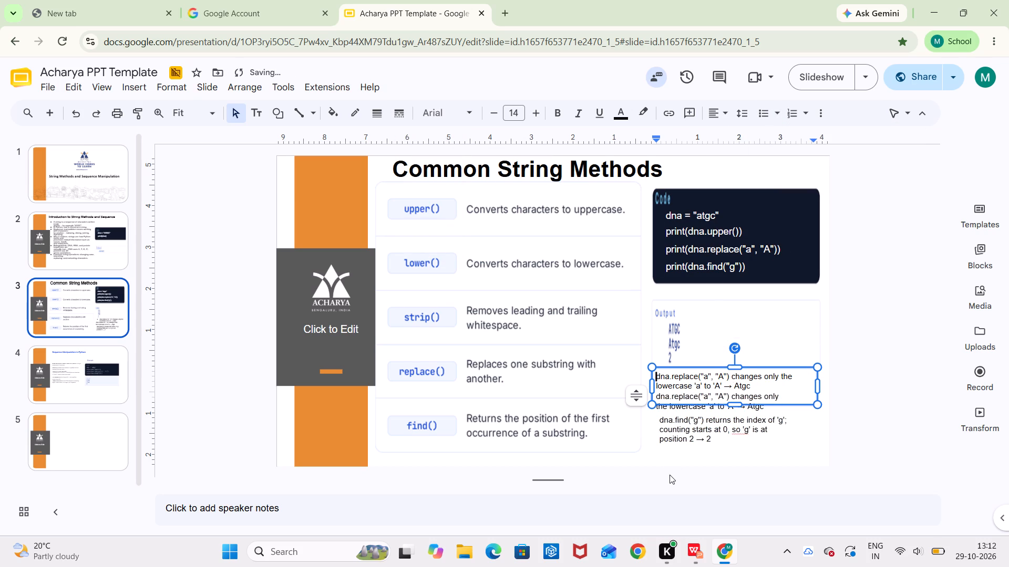
Align the starting edge of the dna.find() text box with the two dna.replace() lines above it.
{"action": "left_click", "coordinate": [670, 475]}
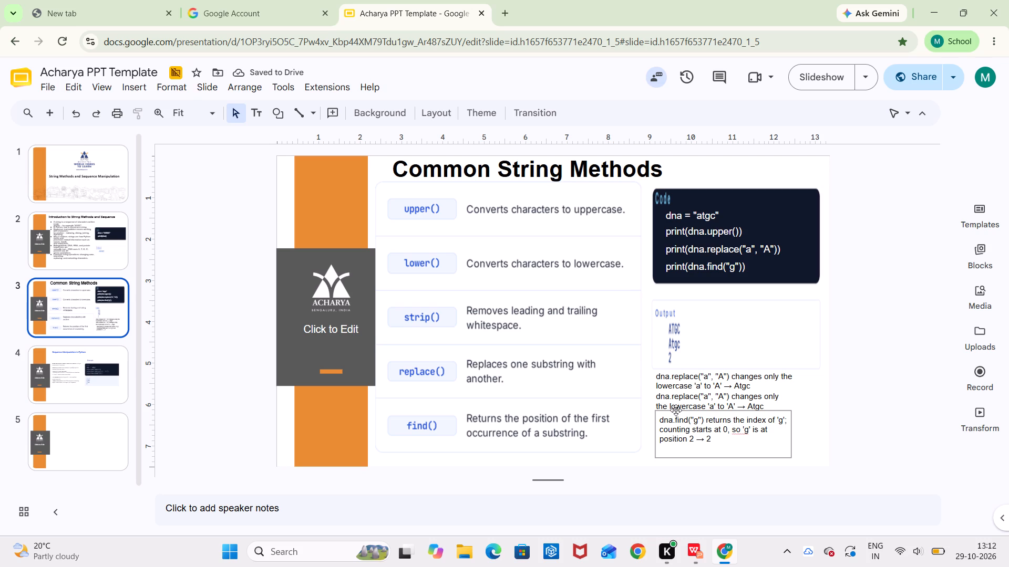
{"action": "left_click", "coordinate": [675, 412]}
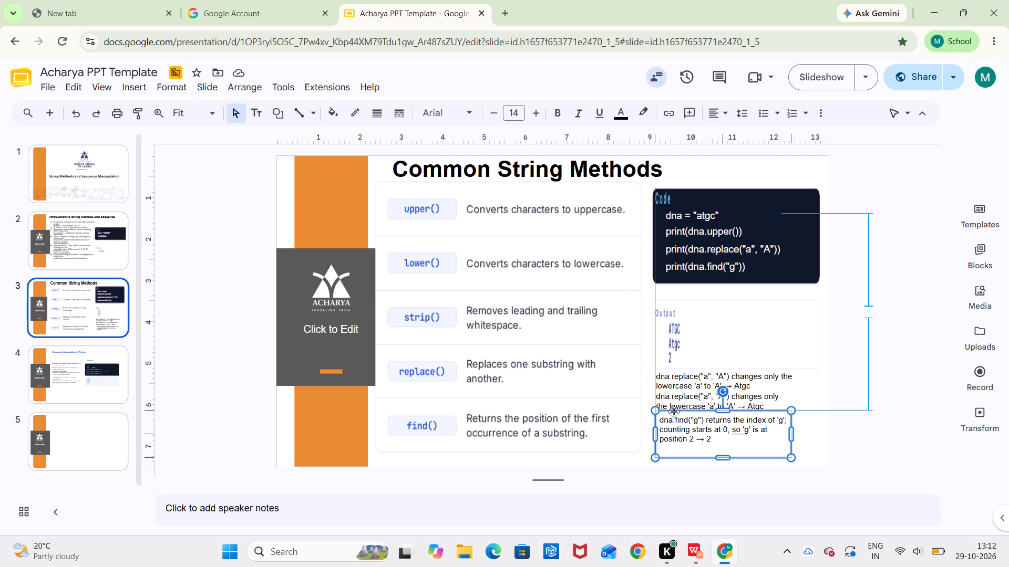
{"action": "left_click", "coordinate": [672, 411]}
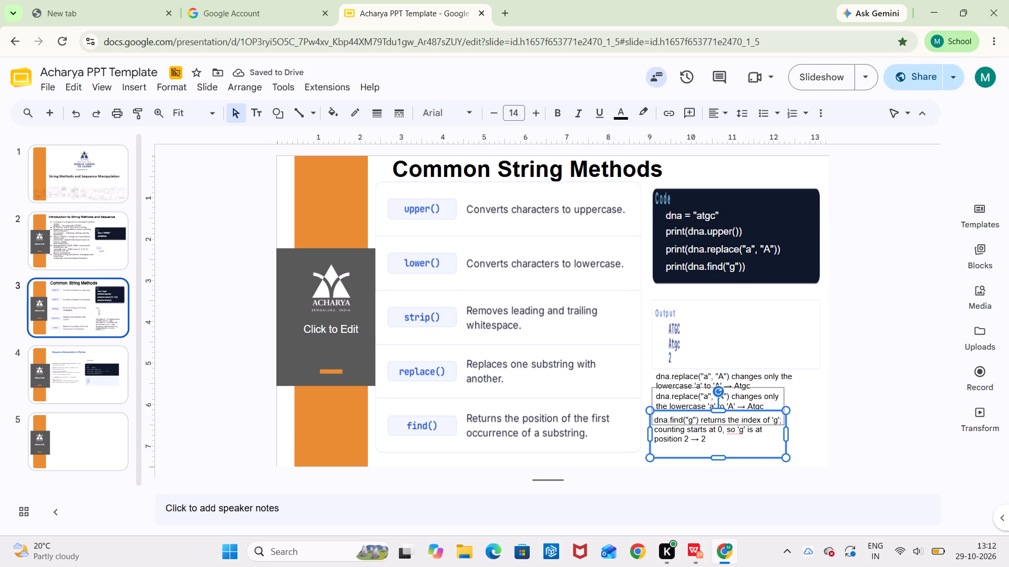
{"action": "left_click", "coordinate": [657, 413]}
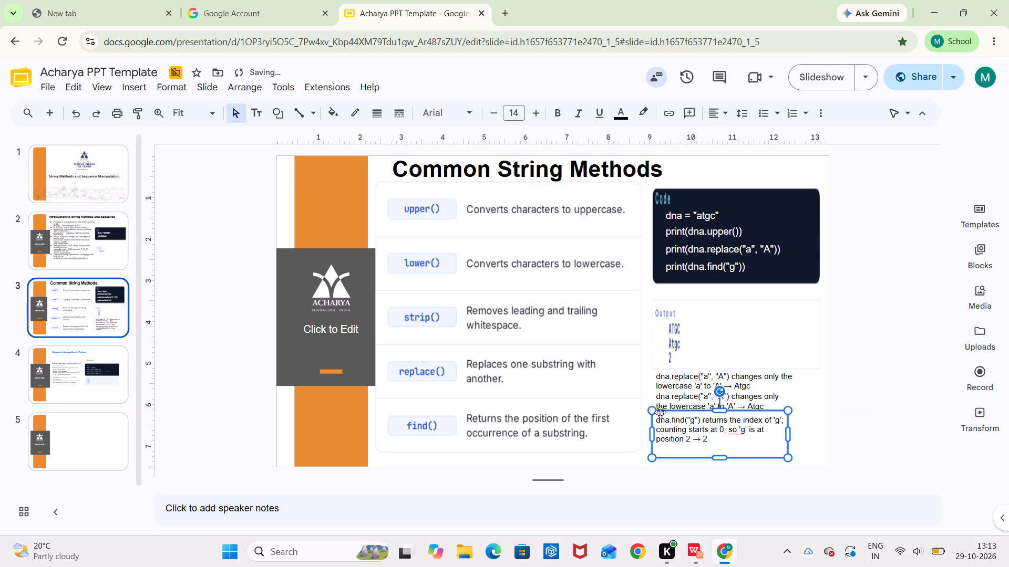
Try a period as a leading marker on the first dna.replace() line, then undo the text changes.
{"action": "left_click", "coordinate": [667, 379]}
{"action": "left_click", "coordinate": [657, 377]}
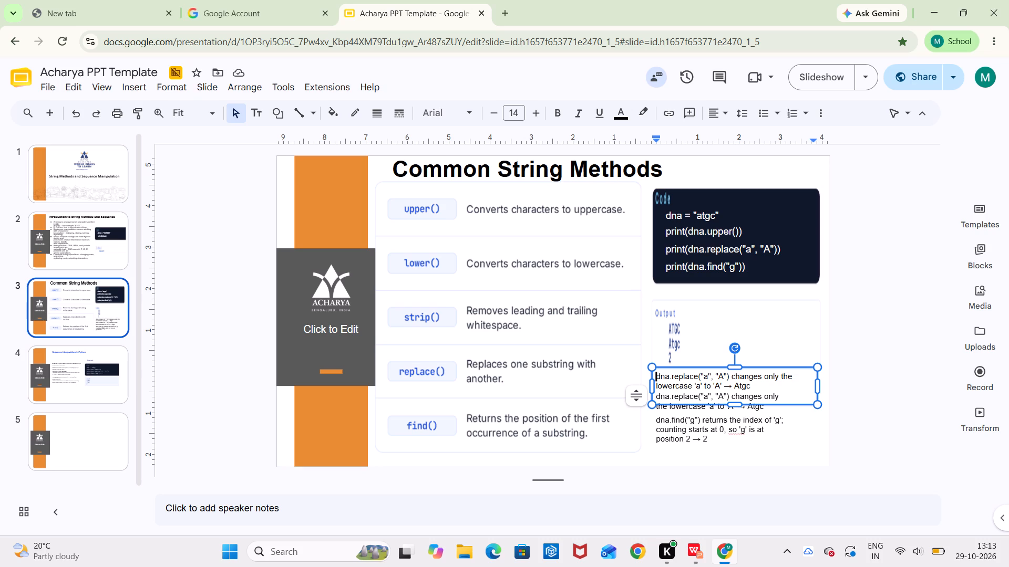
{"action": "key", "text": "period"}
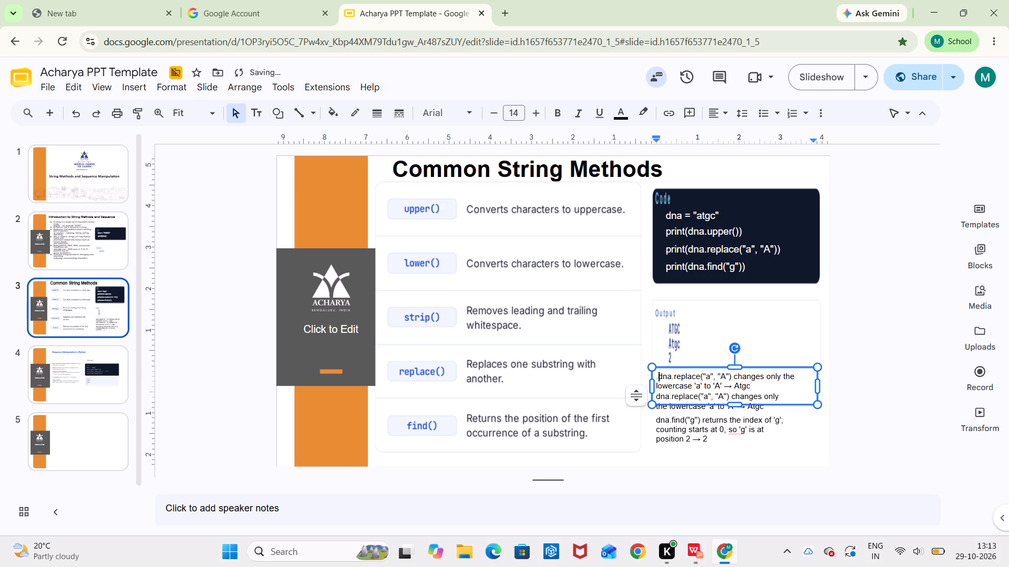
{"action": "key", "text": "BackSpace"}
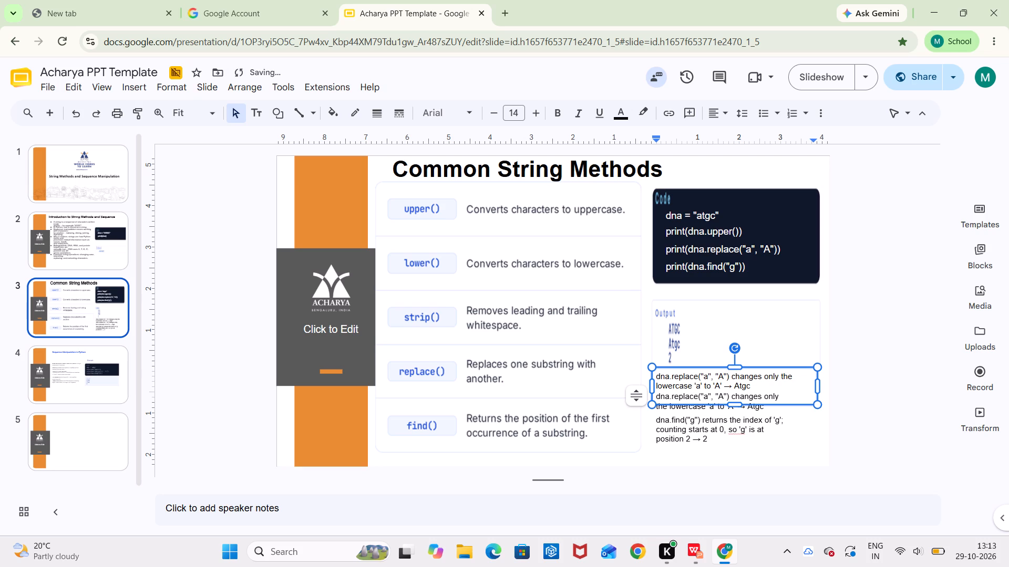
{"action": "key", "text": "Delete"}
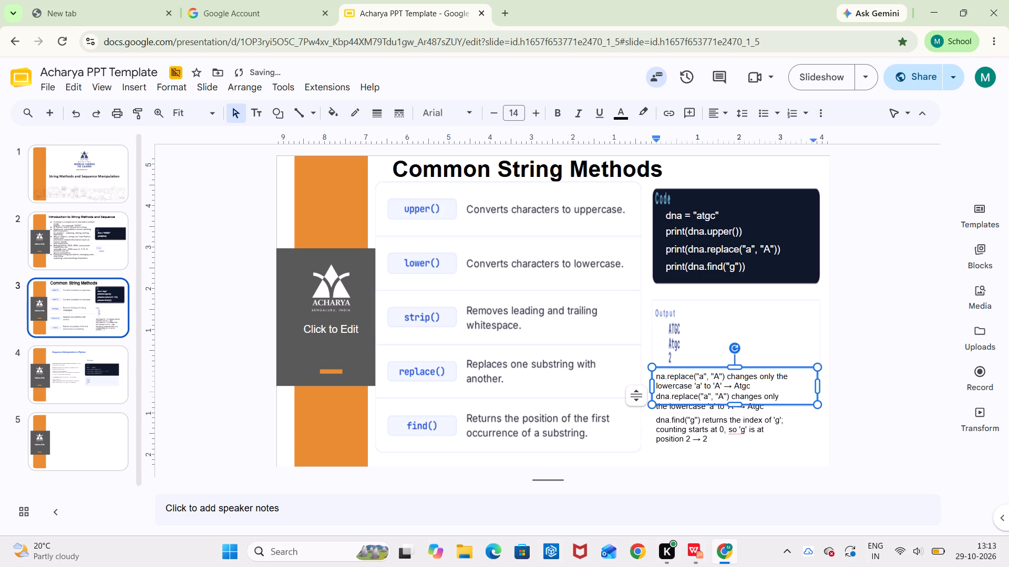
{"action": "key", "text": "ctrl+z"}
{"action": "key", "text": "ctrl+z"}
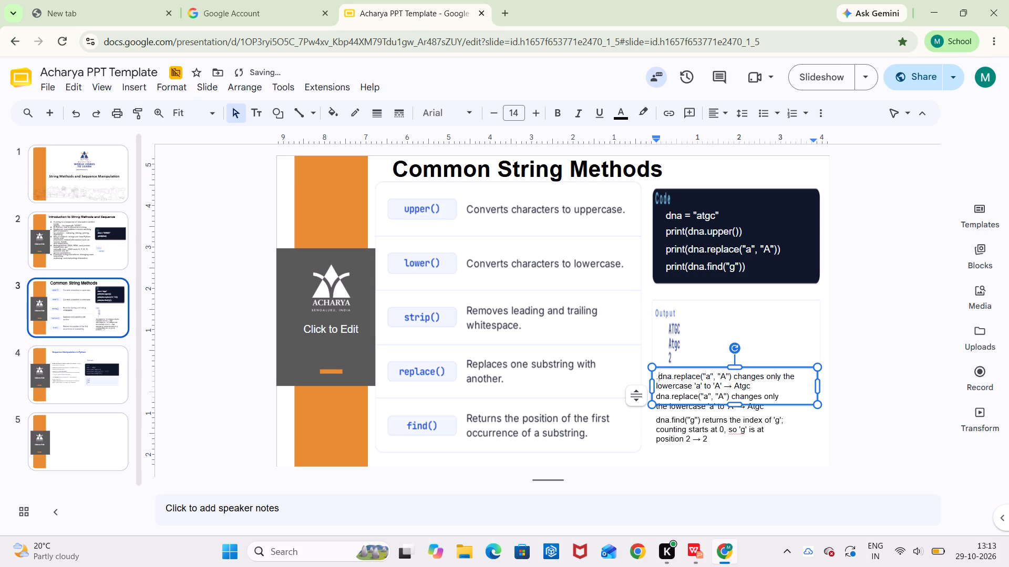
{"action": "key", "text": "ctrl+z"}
Add a hyphen at the start of each of the two dna.replace() lines below the Output box.
{"action": "key", "text": "minus"}
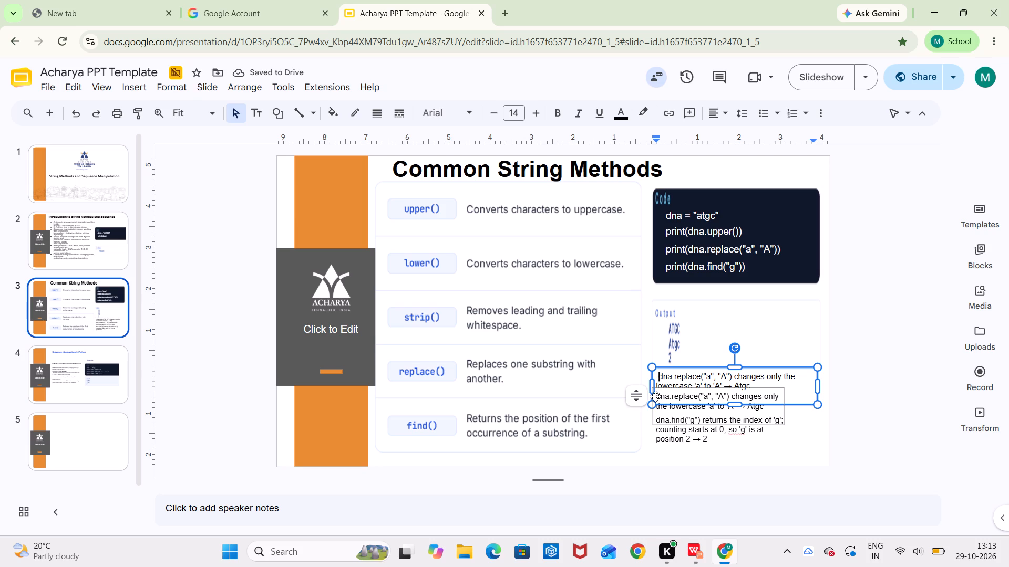
{"action": "left_click", "coordinate": [657, 396]}
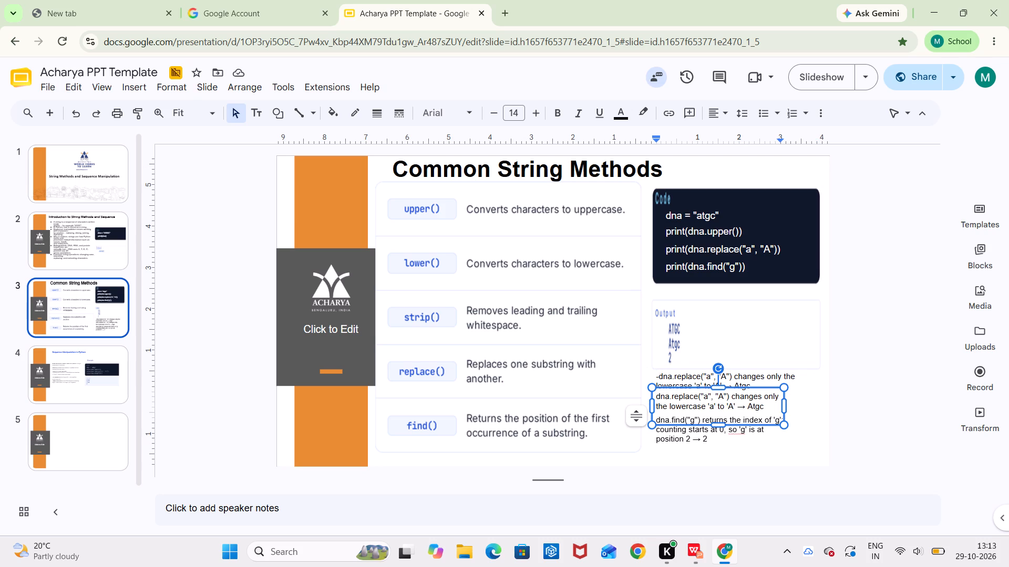
{"action": "key", "text": "minus"}
Move the dna.find() text box slightly down to make room for the wrapped second dna.replace() line.
{"action": "left_click", "coordinate": [688, 453]}
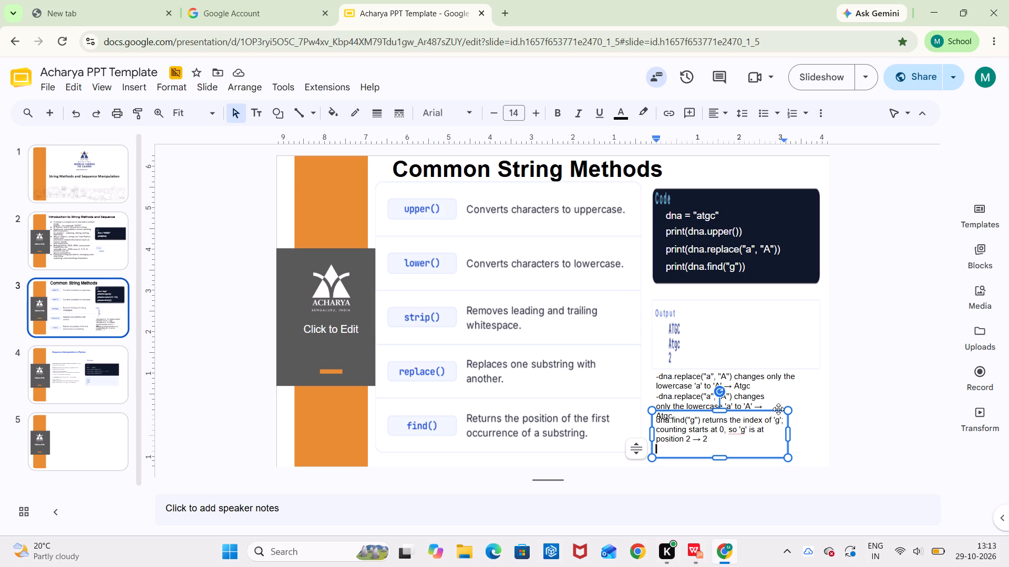
{"action": "left_click_drag", "start_coordinate": [778, 409], "coordinate": [778, 415]}
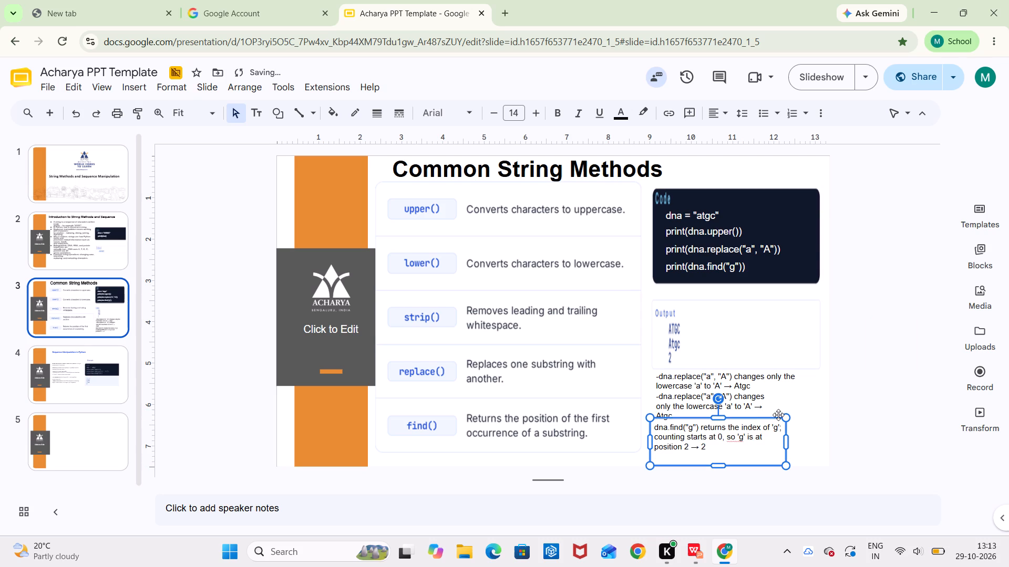
{"action": "left_click_drag", "start_coordinate": [760, 417], "coordinate": [761, 417]}
{"action": "left_click_drag", "start_coordinate": [761, 417], "coordinate": [768, 415]}
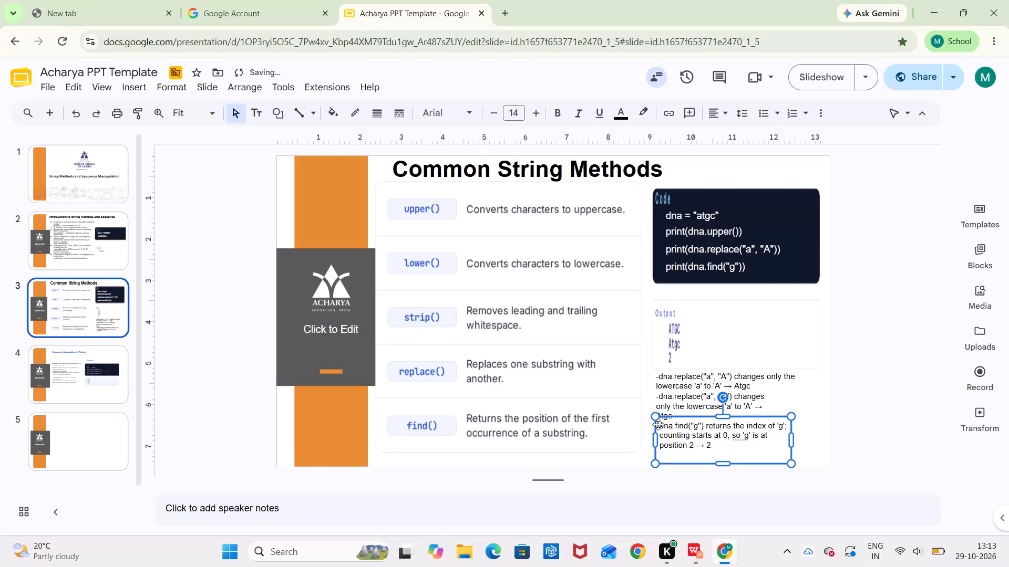
Add a hyphen at the start of the dna.find("g") line.
{"action": "left_click", "coordinate": [660, 427]}
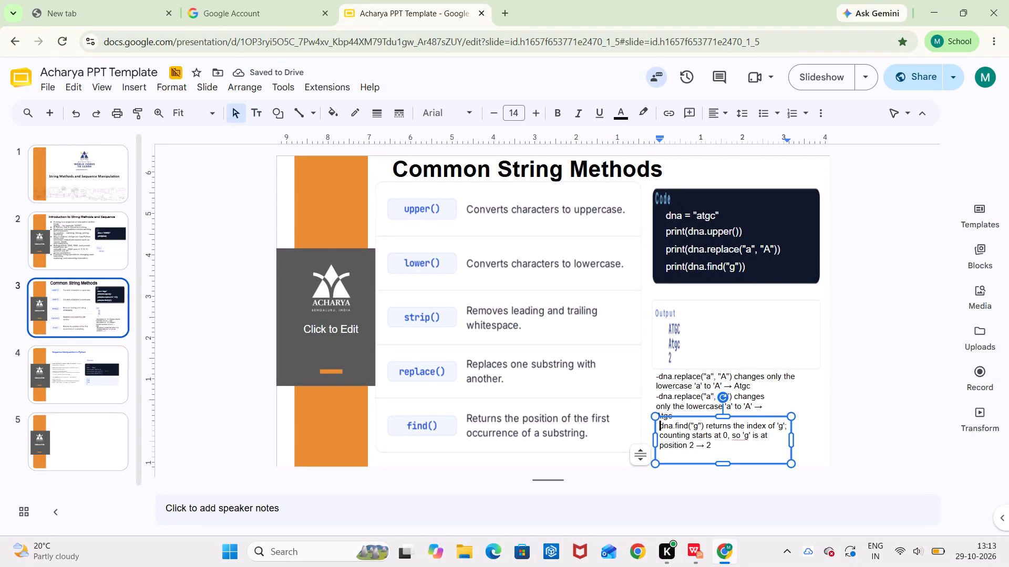
{"action": "key", "text": "minus"}
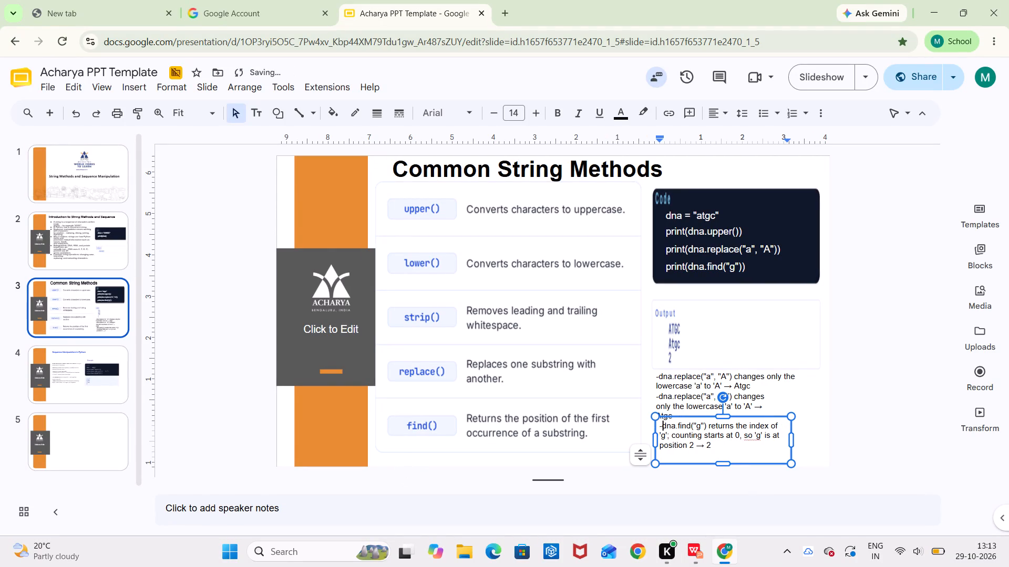
{"action": "left_click", "coordinate": [407, 480]}
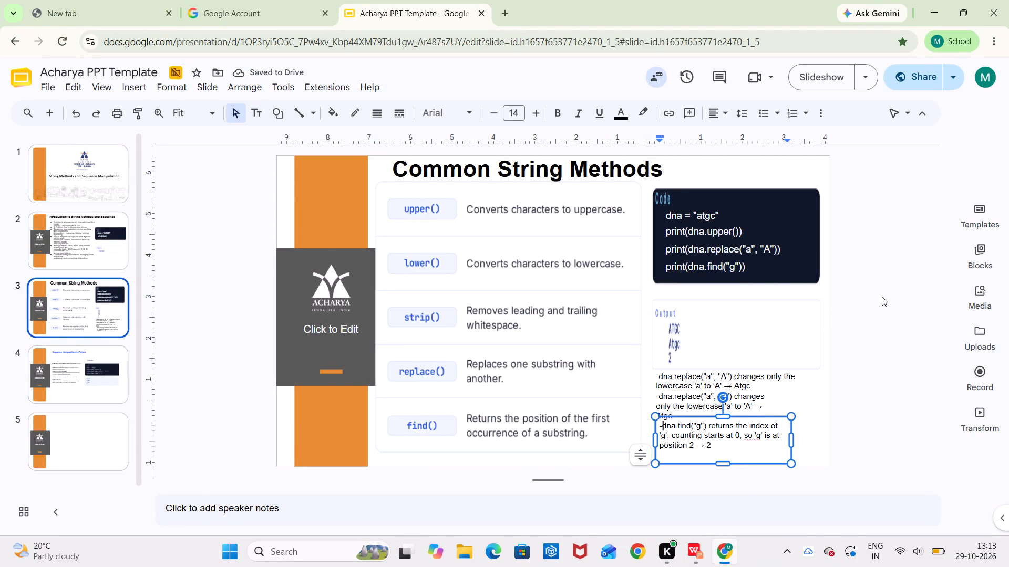
{"action": "left_click", "coordinate": [882, 297]}
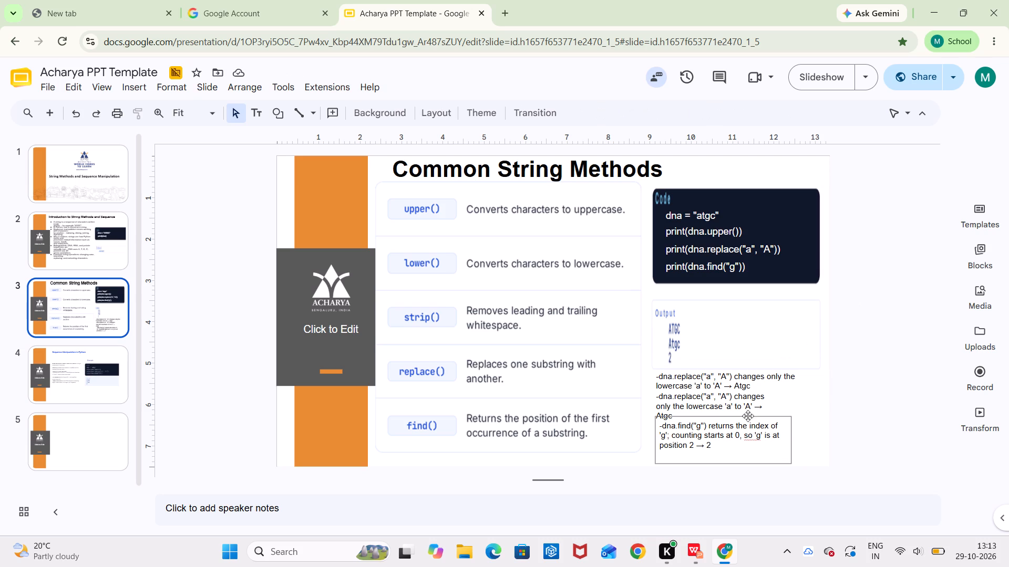
Realign the dna.find() text box with the starting edge of the two dna.replace() lines, just beneath them.
{"action": "left_click", "coordinate": [719, 418]}
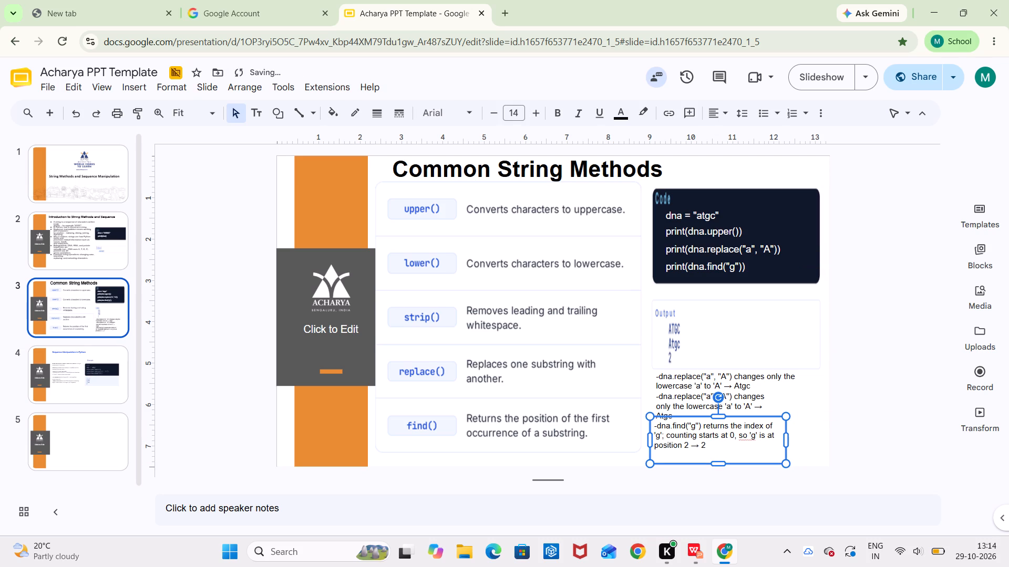
{"action": "left_click", "coordinate": [883, 346]}
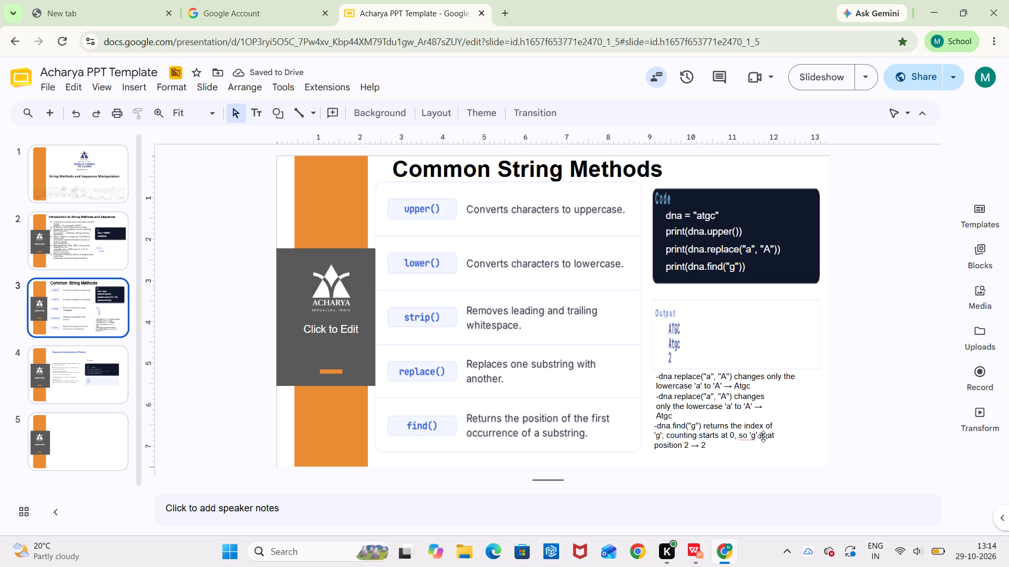
{"action": "left_click", "coordinate": [708, 418]}
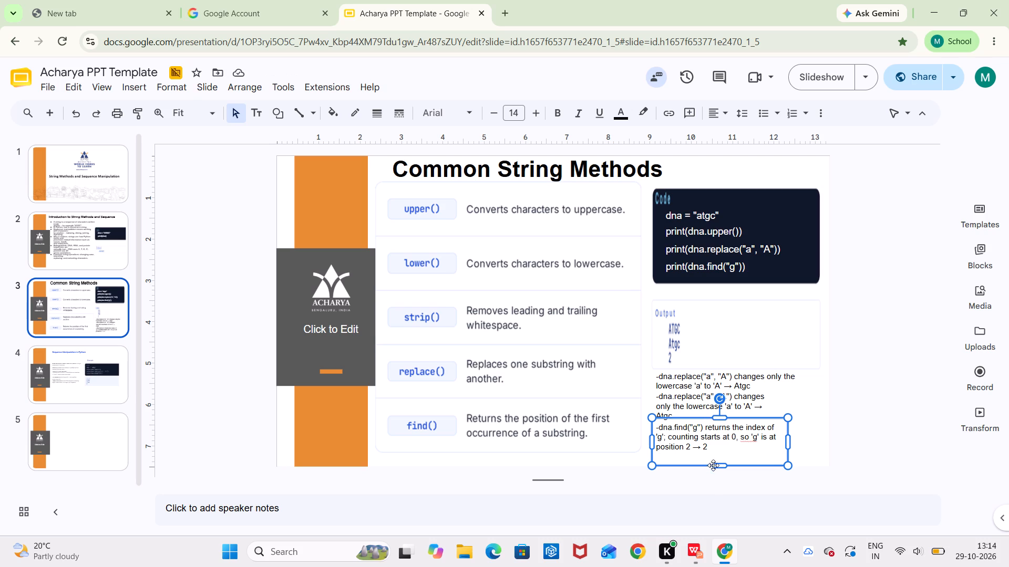
{"action": "left_click", "coordinate": [741, 504]}
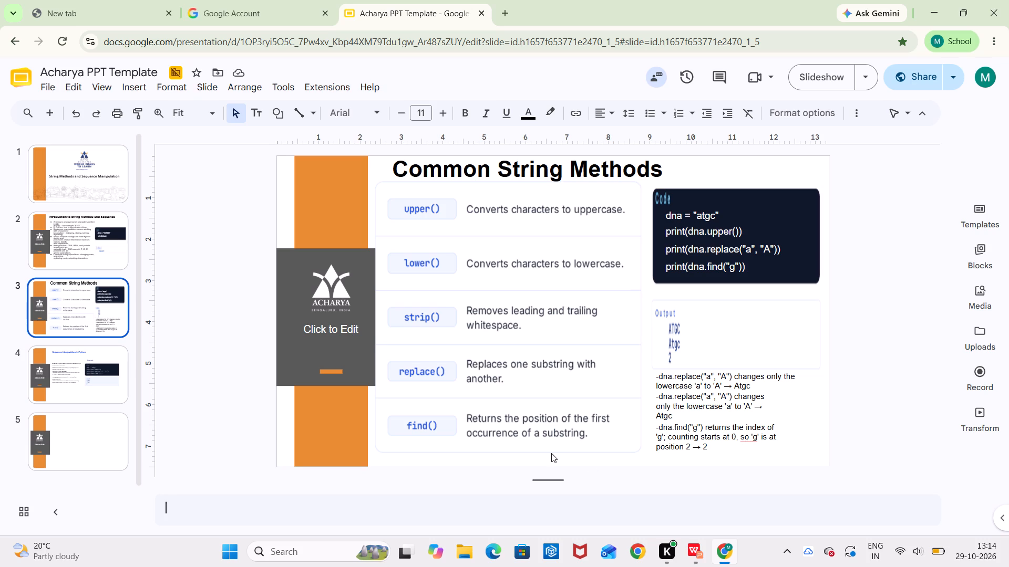
Compare the Sequence Manipulation in Python slide in Google Slides with its source, slide 4 in WPS.
{"action": "left_click", "coordinate": [70, 365]}
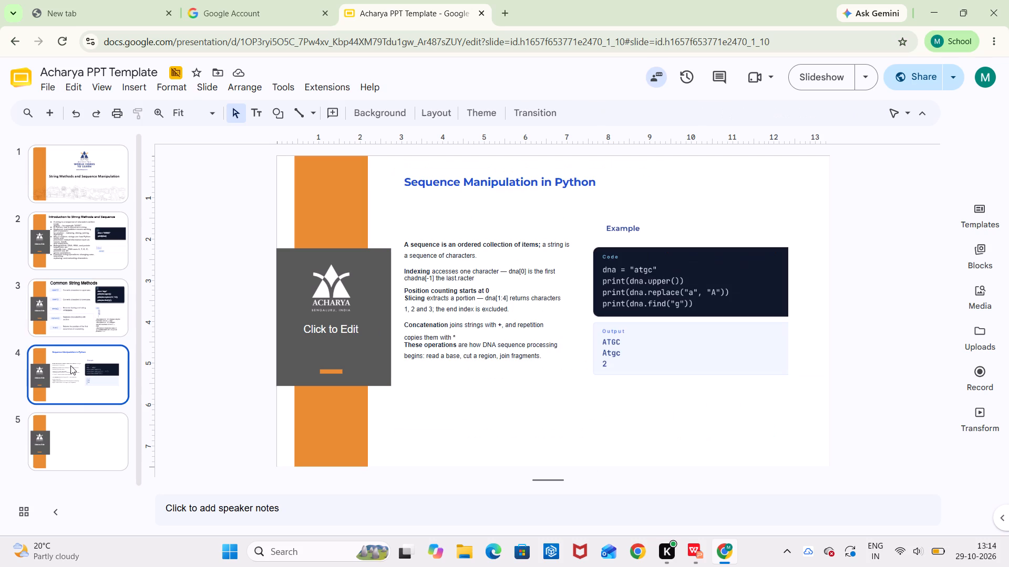
{"action": "left_click", "coordinate": [72, 436]}
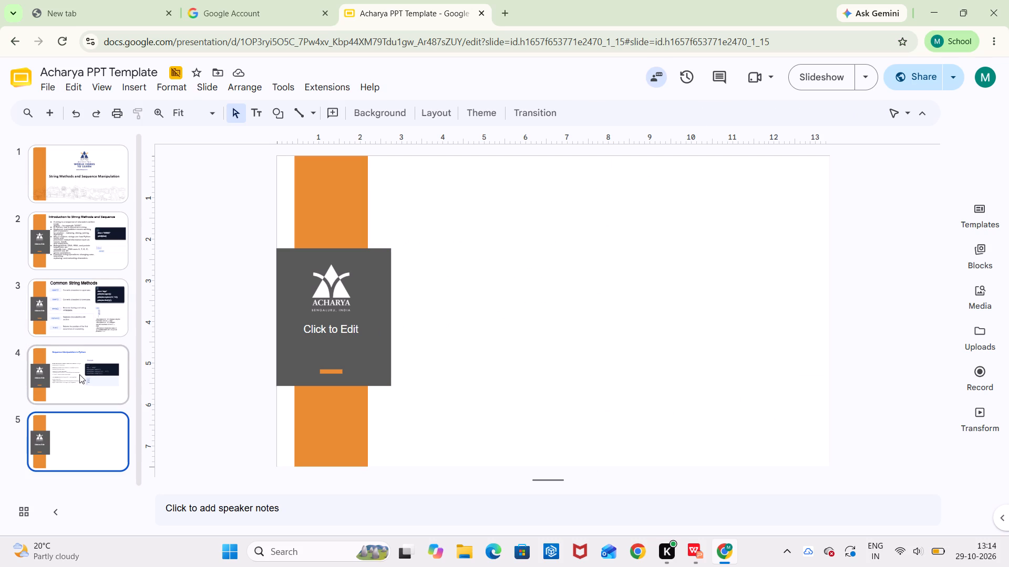
{"action": "left_click", "coordinate": [79, 374]}
{"action": "left_click", "coordinate": [721, 554]}
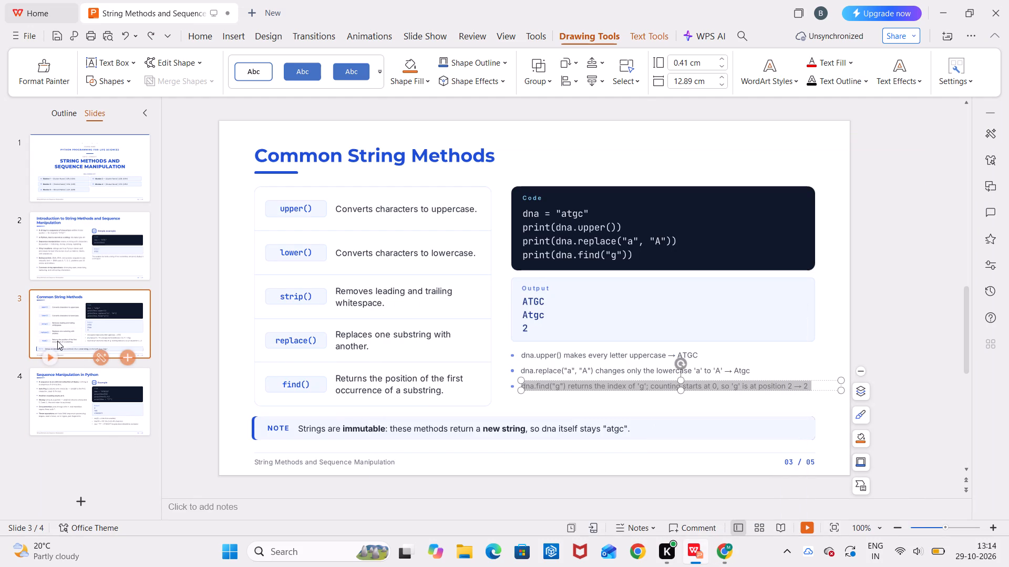
{"action": "left_click", "coordinate": [90, 416]}
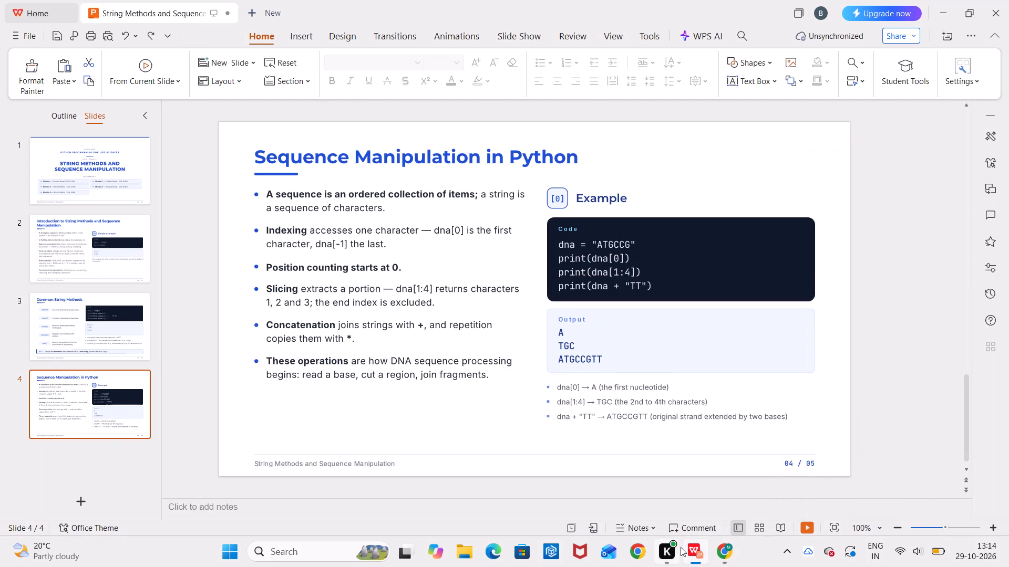
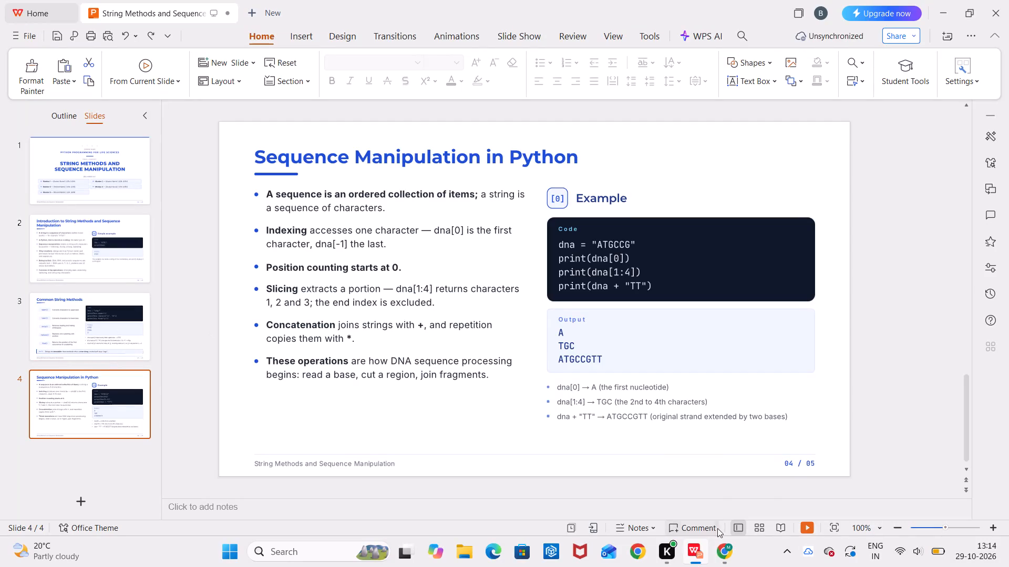
Switch to Google Slides and enlarge the body text box on slide 4 upward so its text starts closer to the title.
{"action": "left_click", "coordinate": [720, 552]}
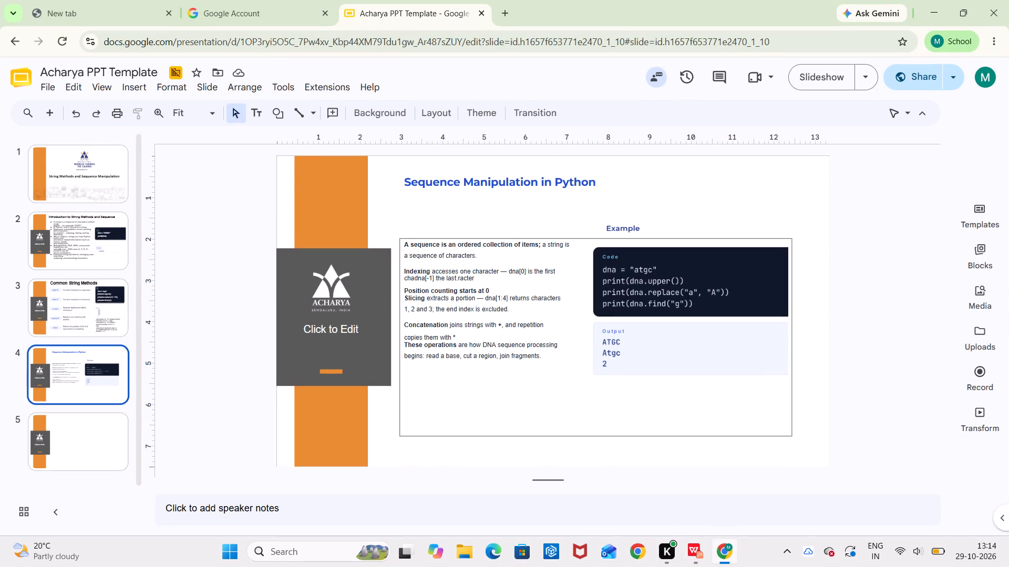
{"action": "left_click", "coordinate": [472, 238]}
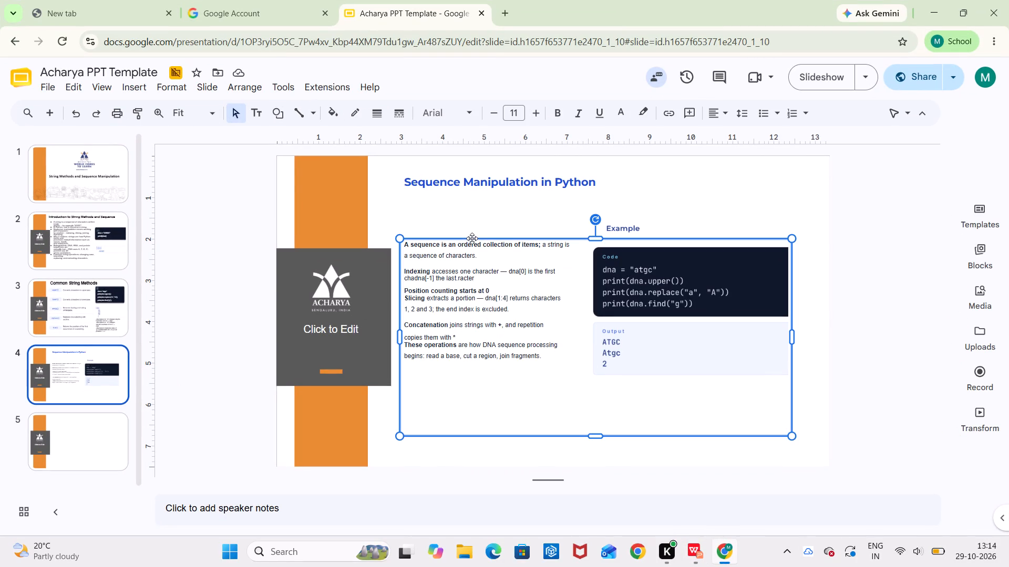
{"action": "left_click_drag", "start_coordinate": [399, 238], "coordinate": [394, 209]}
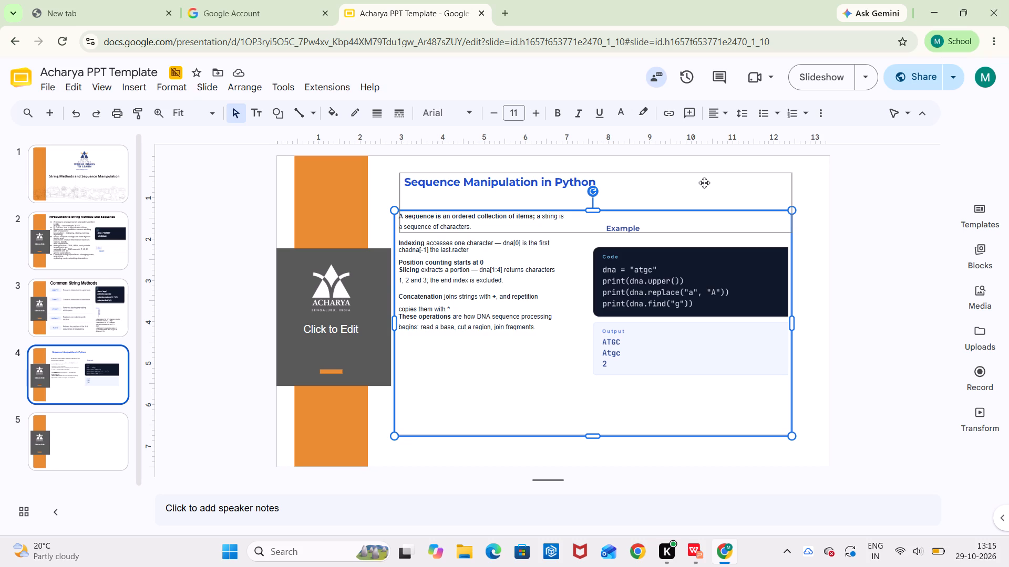
Change the text colour of the slide title "Sequence Manipulation in Python" to black.
{"action": "left_click", "coordinate": [598, 179]}
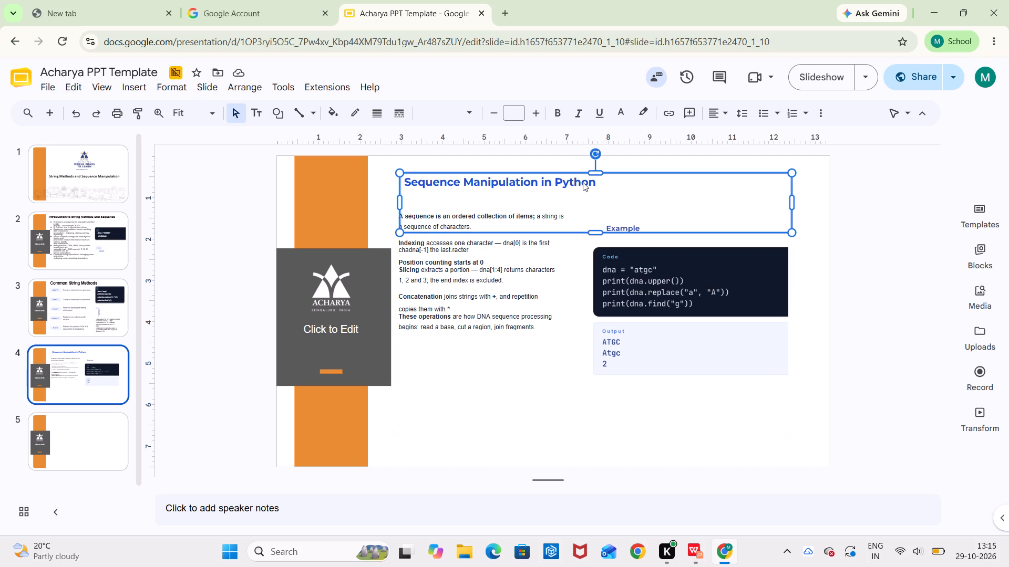
{"action": "left_click", "coordinate": [405, 184]}
{"action": "left_click_drag", "start_coordinate": [405, 184], "coordinate": [527, 166]}
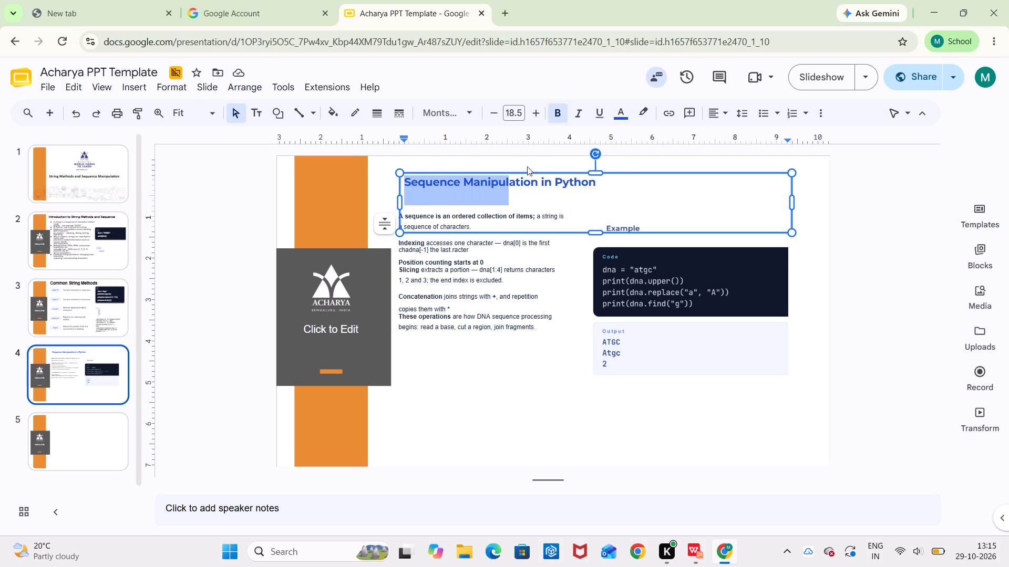
{"action": "left_click_drag", "start_coordinate": [527, 166], "coordinate": [625, 162]}
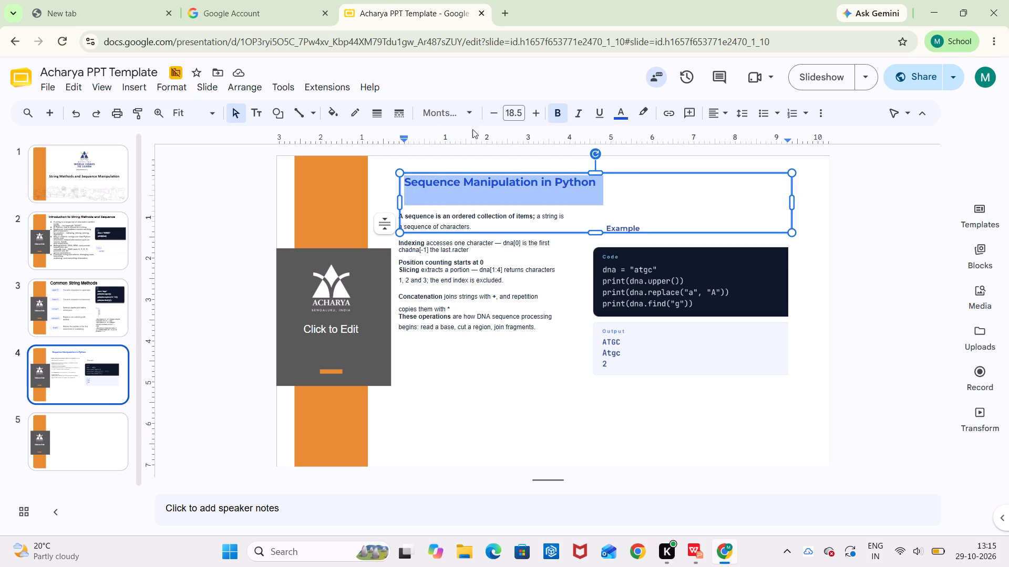
{"action": "left_click", "coordinate": [624, 110]}
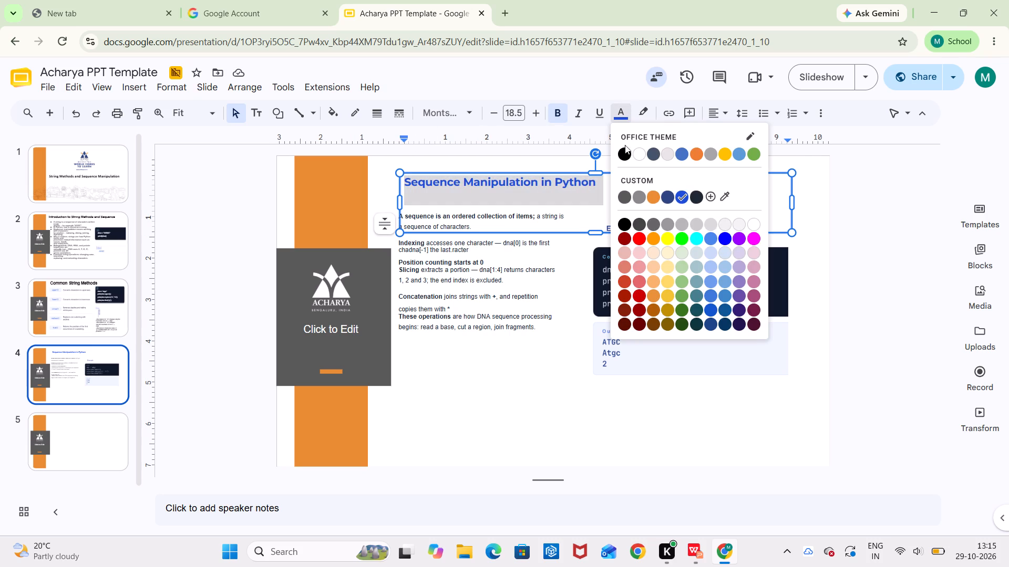
{"action": "left_click", "coordinate": [623, 153]}
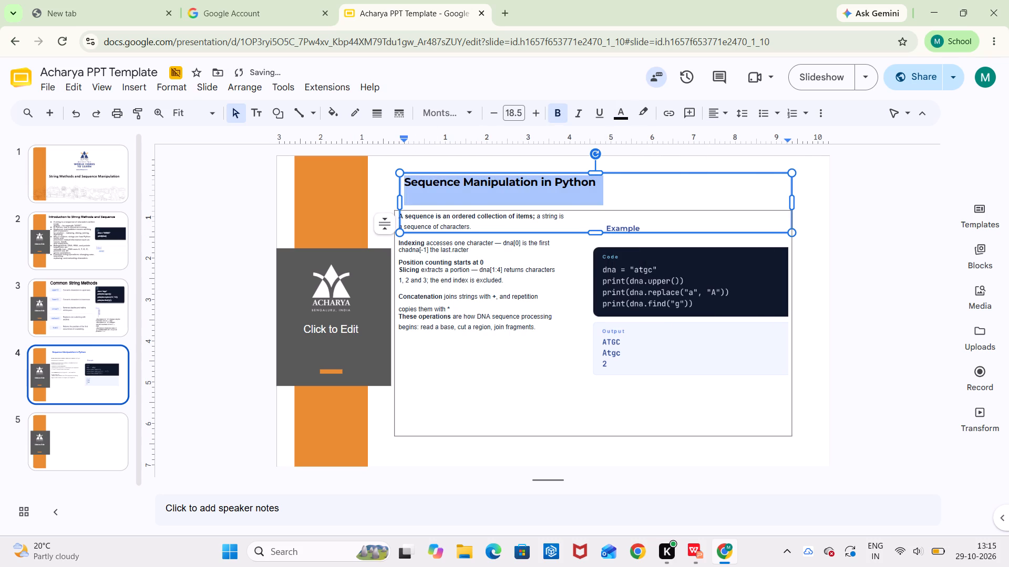
{"action": "left_click", "coordinate": [329, 434]}
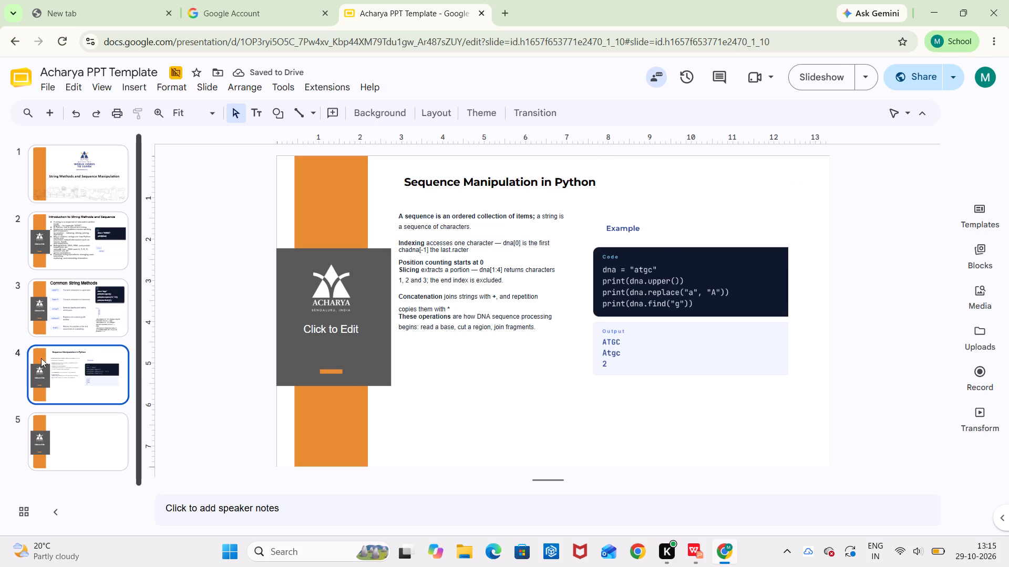
Check the titles on slides 2 and 3, and increase the slide 4 title's font size to 22.5.
{"action": "left_click", "coordinate": [81, 296]}
{"action": "left_click", "coordinate": [87, 267]}
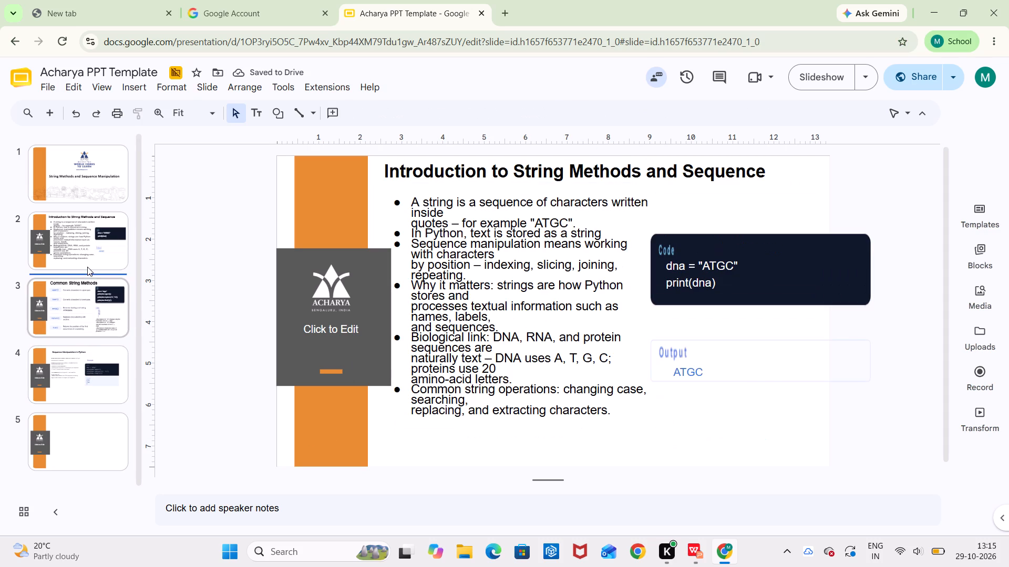
{"action": "left_click", "coordinate": [87, 296]}
{"action": "left_click", "coordinate": [84, 367]}
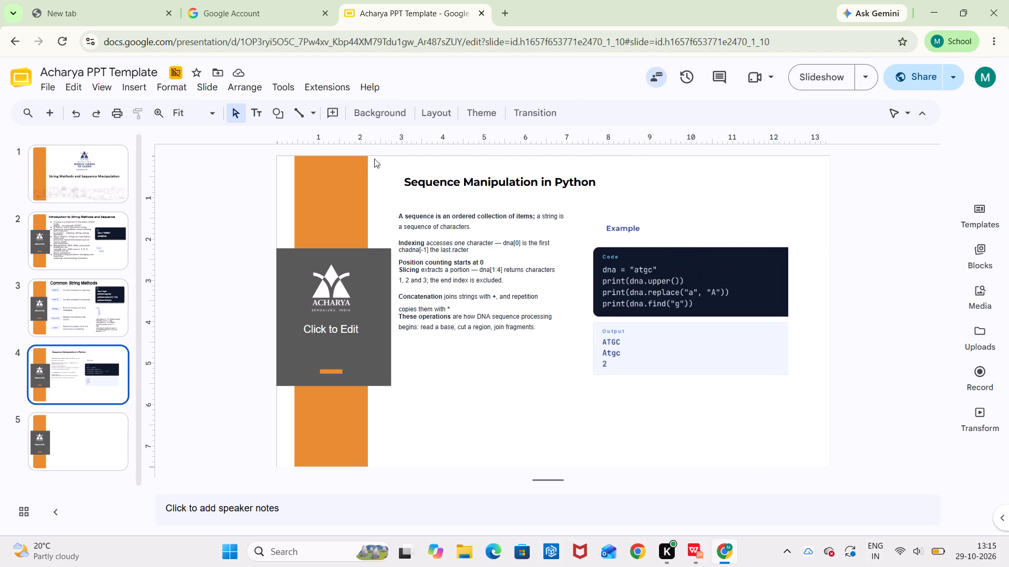
{"action": "left_click", "coordinate": [411, 183]}
{"action": "left_click", "coordinate": [404, 180]}
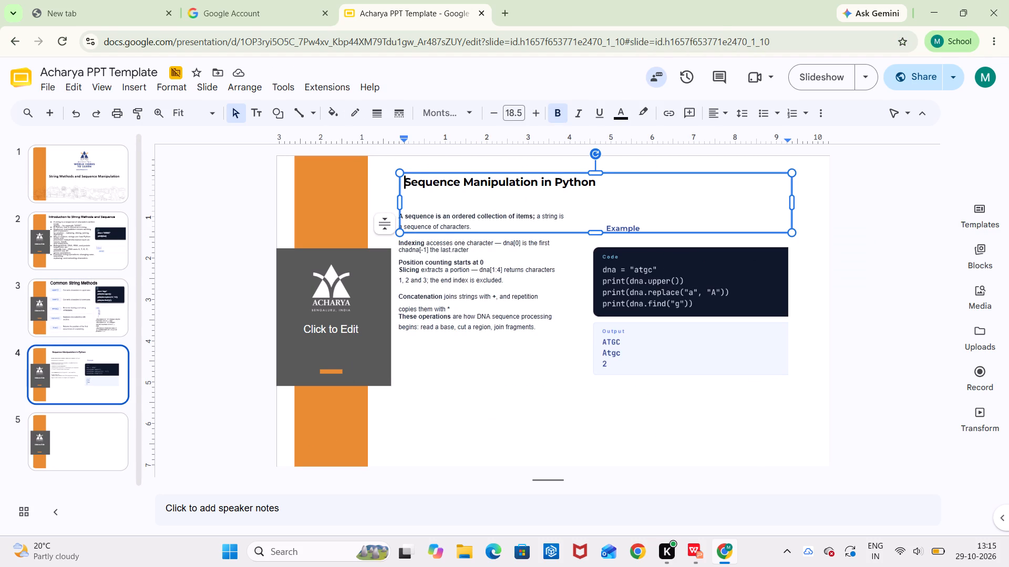
{"action": "left_click_drag", "start_coordinate": [404, 180], "coordinate": [631, 188]}
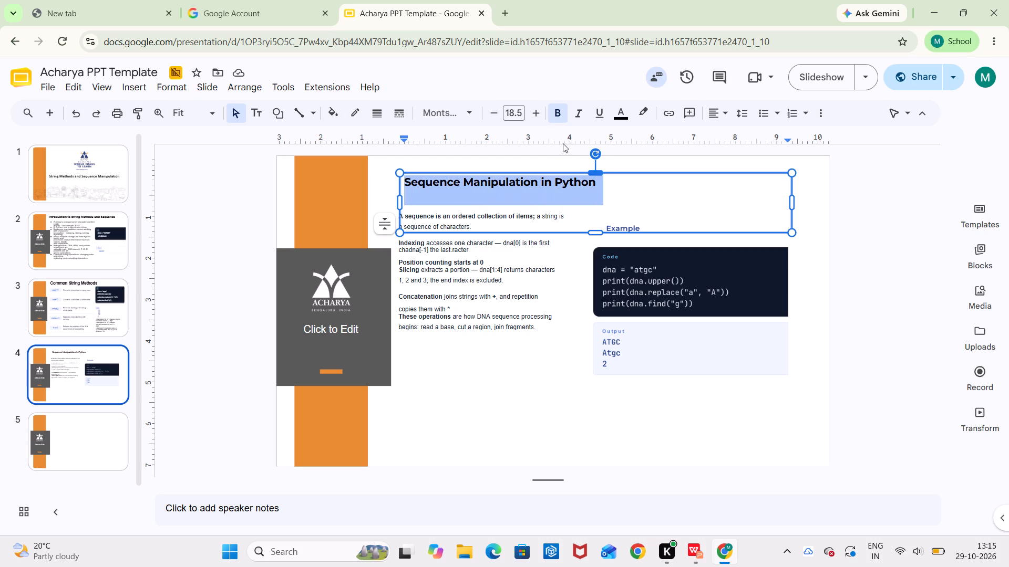
{"action": "double_click", "coordinate": [530, 113]}
{"action": "left_click", "coordinate": [530, 113]}
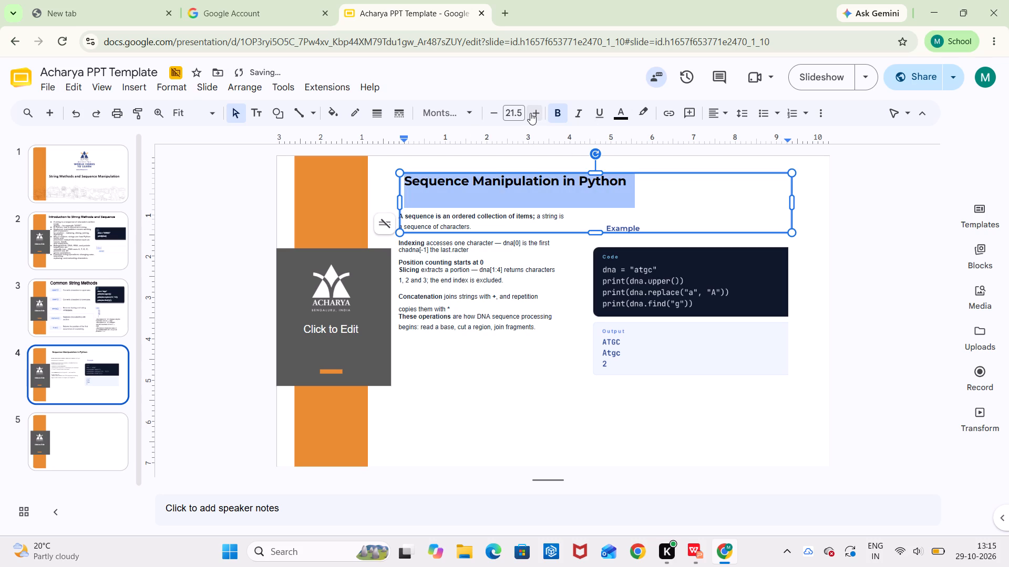
{"action": "left_click", "coordinate": [530, 113]}
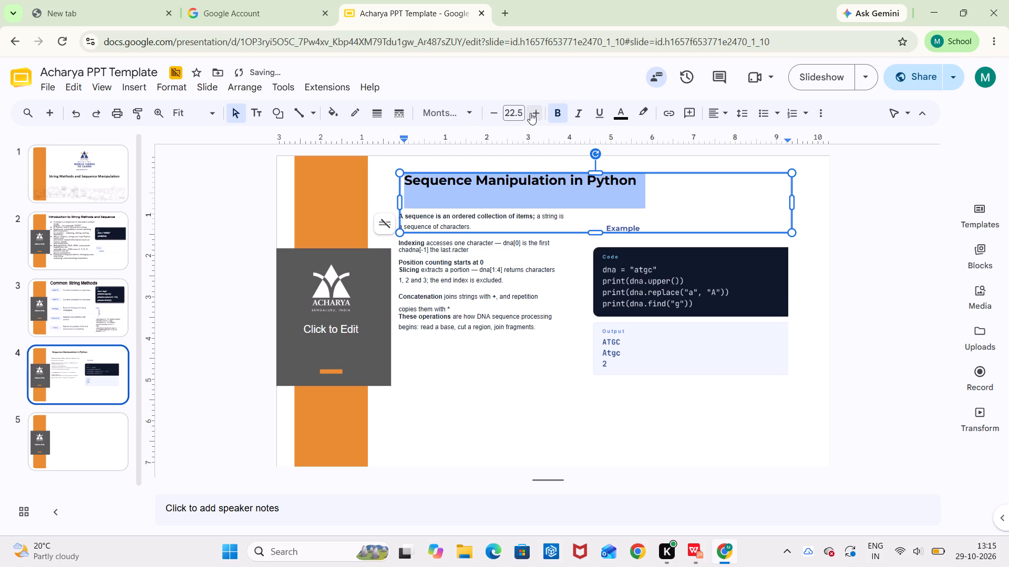
Increase the font size of all the body text on slide 4 to 14.
{"action": "left_click", "coordinate": [465, 350]}
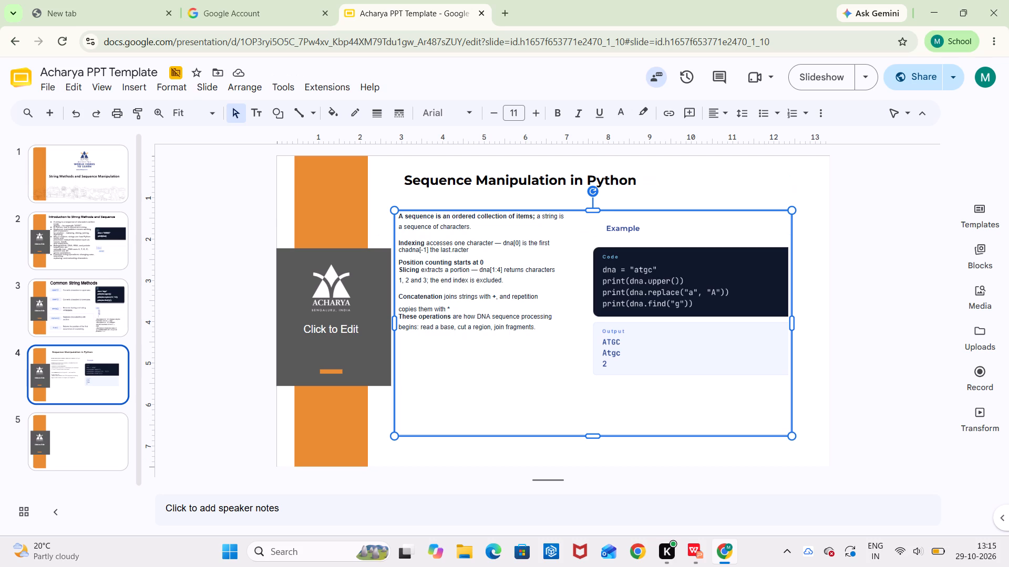
{"action": "left_click", "coordinate": [399, 217]}
{"action": "left_click_drag", "start_coordinate": [399, 217], "coordinate": [592, 365]}
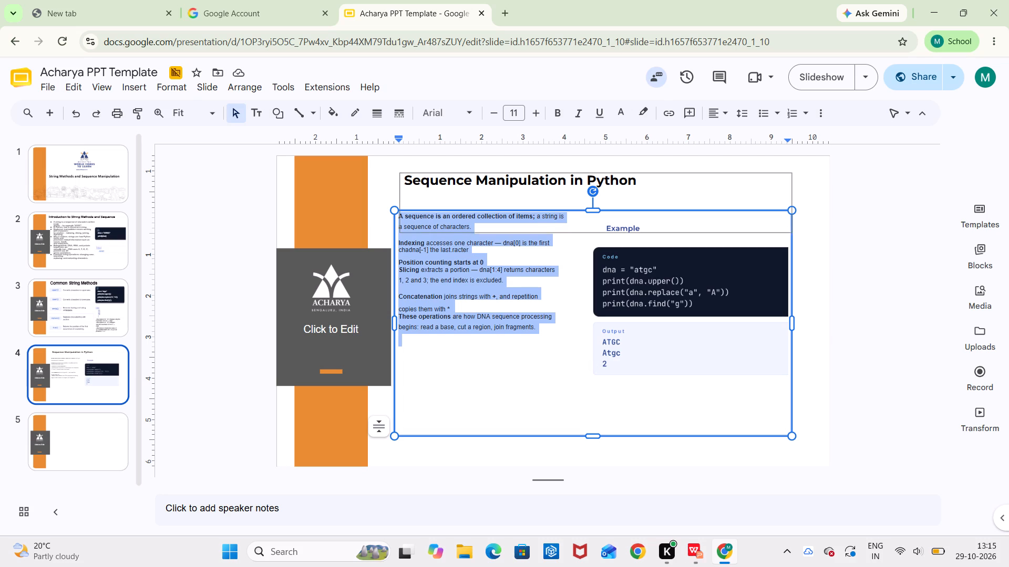
{"action": "triple_click", "coordinate": [539, 119]}
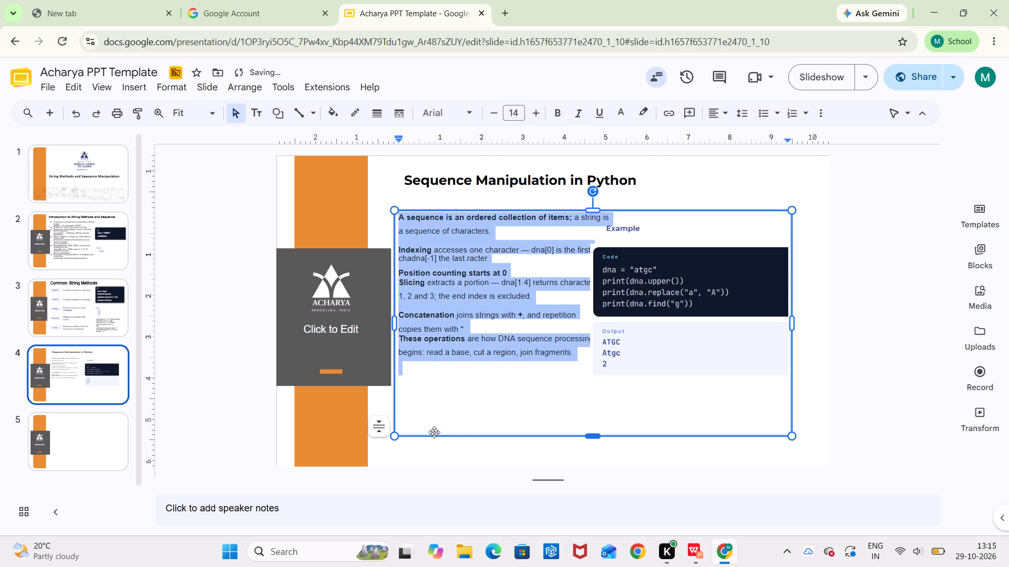
{"action": "left_click", "coordinate": [326, 422]}
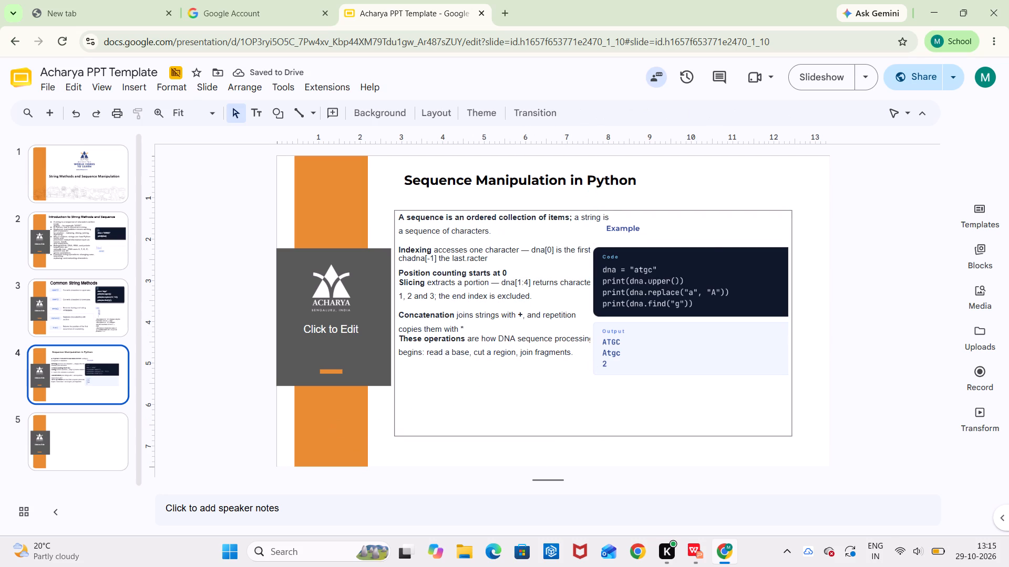
Shift the code and output image and its Example label sideways, clear of the body text, keeping the label just above the image.
{"action": "left_click", "coordinate": [659, 268]}
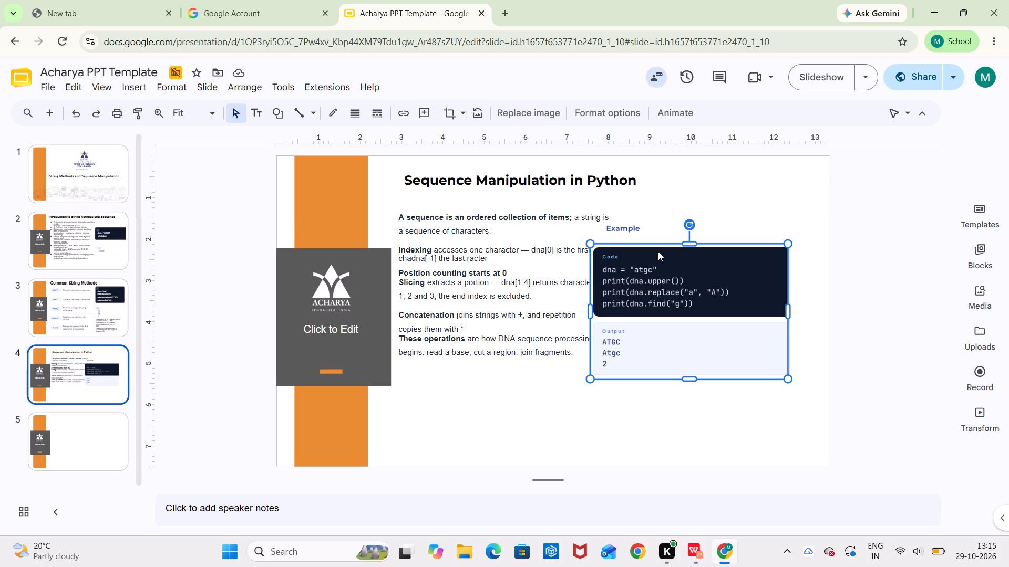
{"action": "left_click_drag", "start_coordinate": [636, 246], "coordinate": [644, 247]}
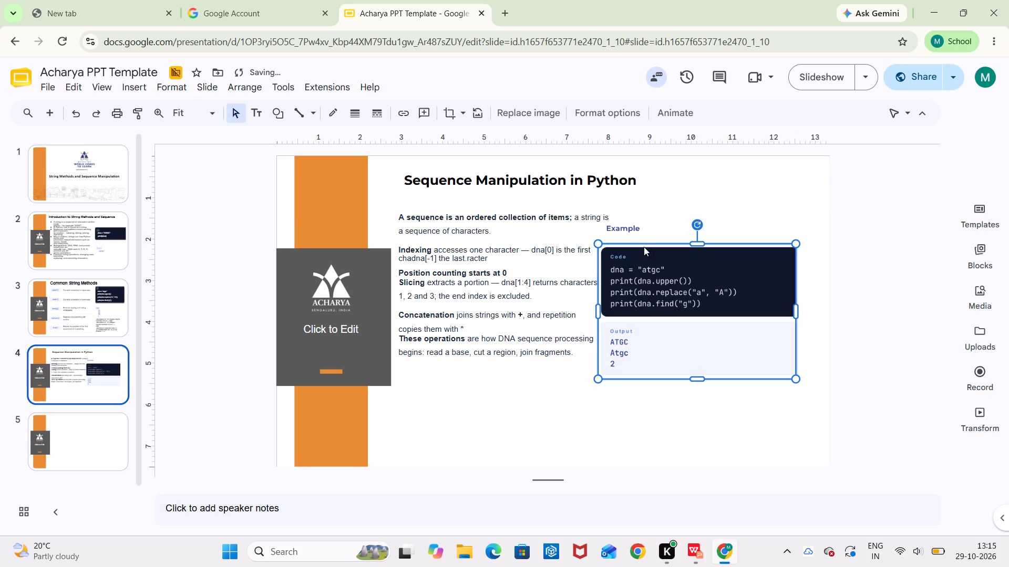
{"action": "left_click_drag", "start_coordinate": [644, 247], "coordinate": [651, 247]}
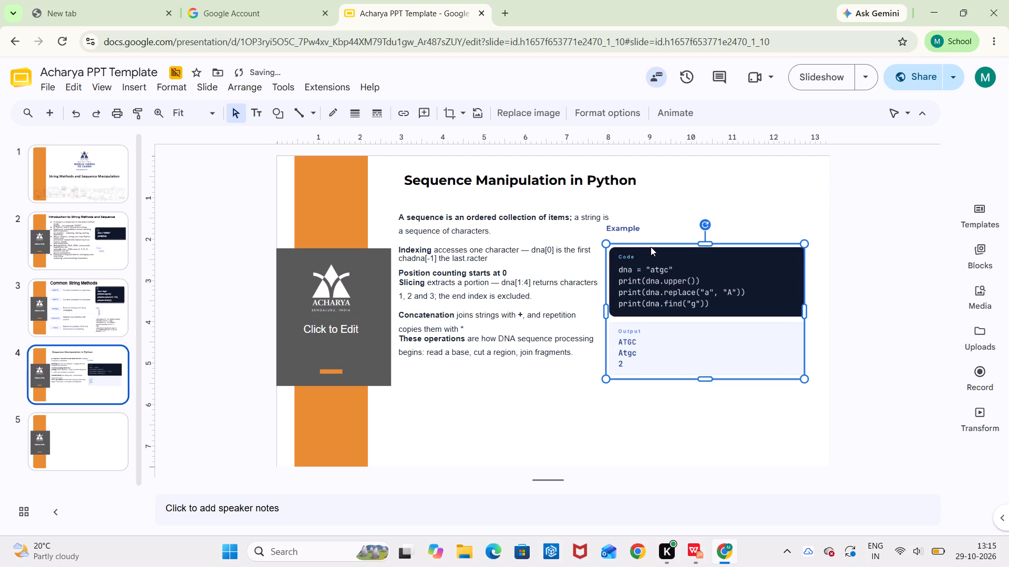
{"action": "left_click_drag", "start_coordinate": [632, 227], "coordinate": [635, 227]}
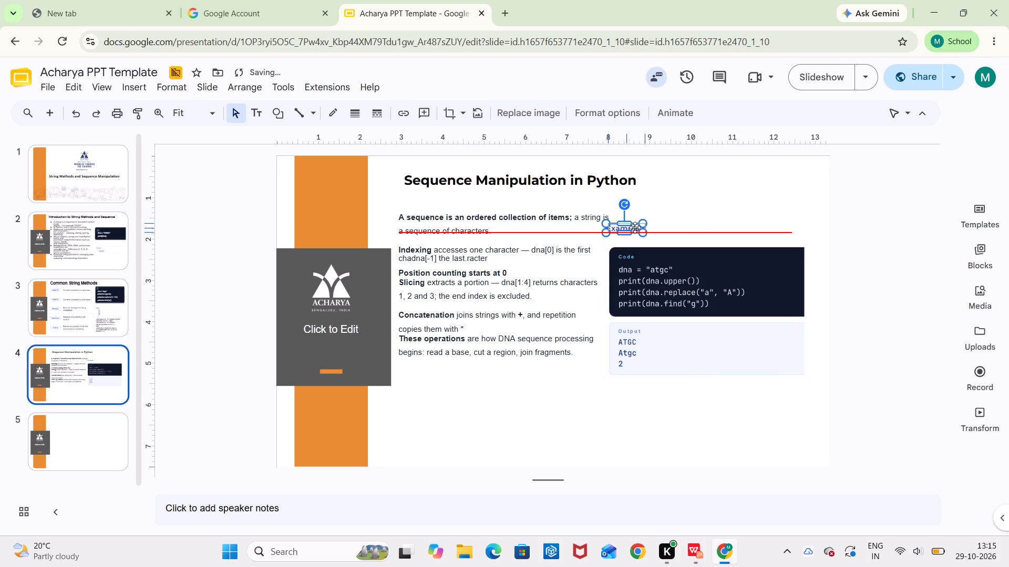
{"action": "left_click_drag", "start_coordinate": [635, 227], "coordinate": [642, 227]}
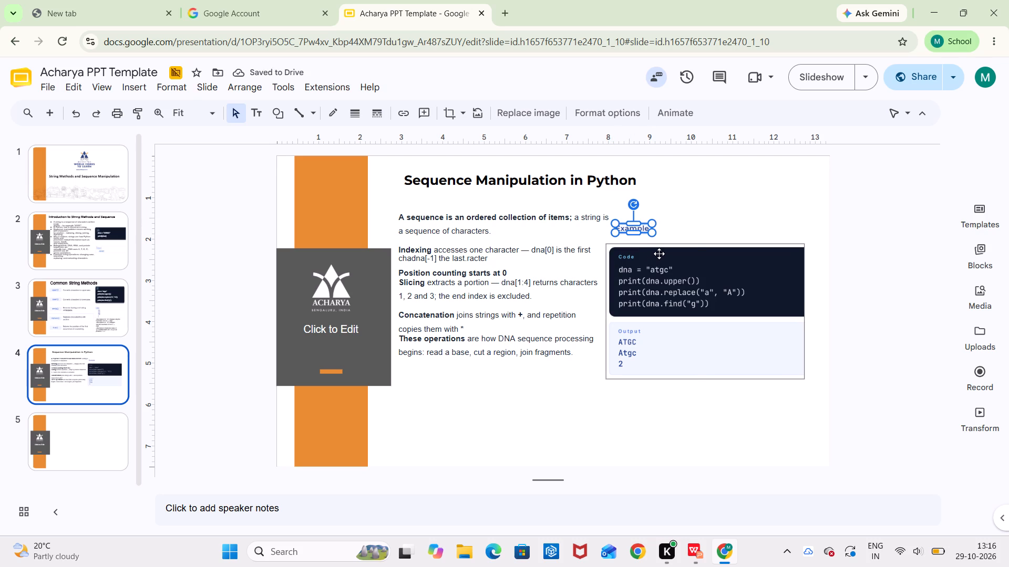
{"action": "left_click_drag", "start_coordinate": [659, 254], "coordinate": [670, 254]}
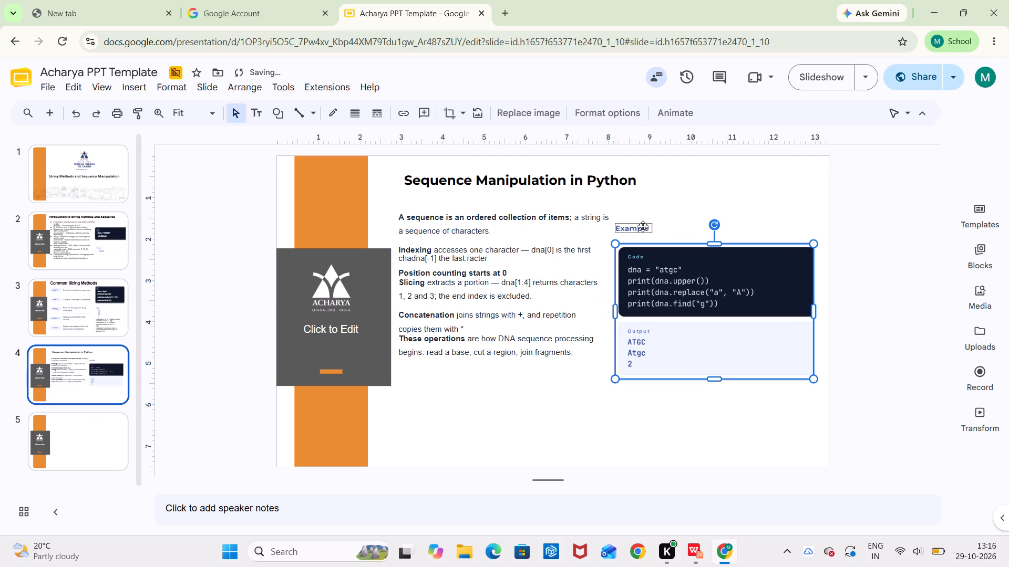
{"action": "left_click_drag", "start_coordinate": [643, 226], "coordinate": [655, 227]}
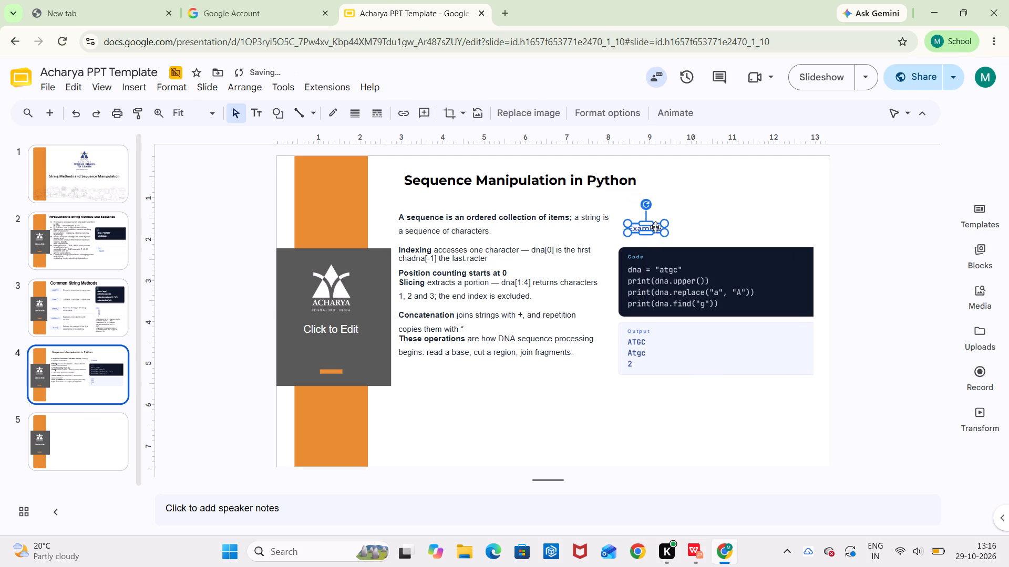
{"action": "left_click_drag", "start_coordinate": [655, 227], "coordinate": [649, 227]}
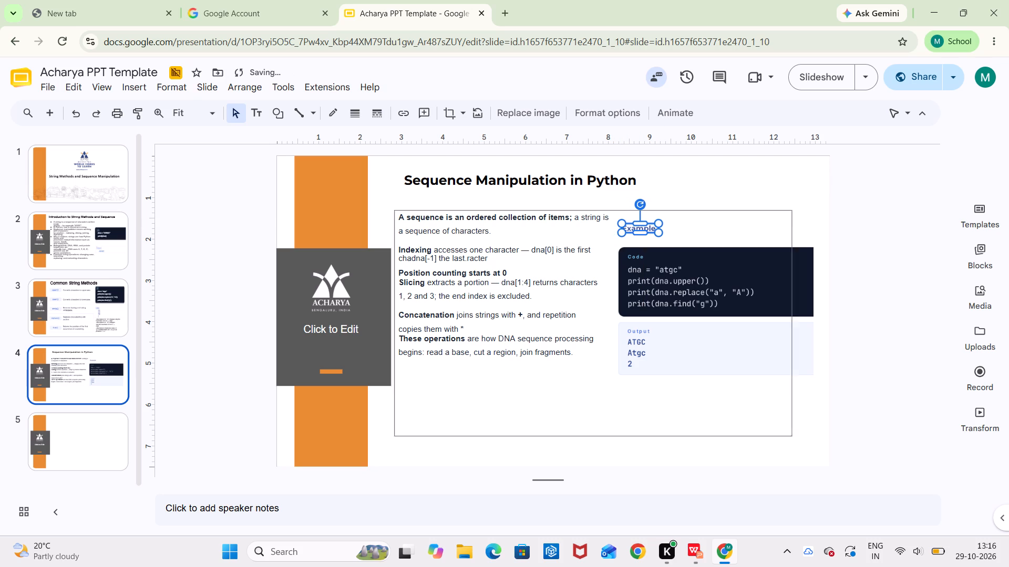
Increase the font size of all the body text on slide 4 to 16.
{"action": "left_click", "coordinate": [398, 216]}
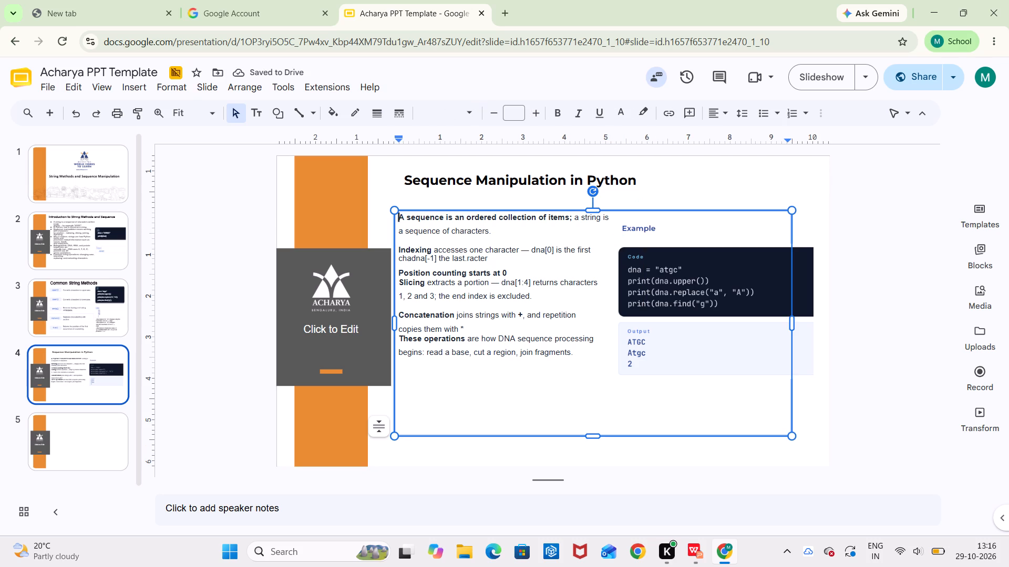
{"action": "left_click_drag", "start_coordinate": [398, 216], "coordinate": [596, 404]}
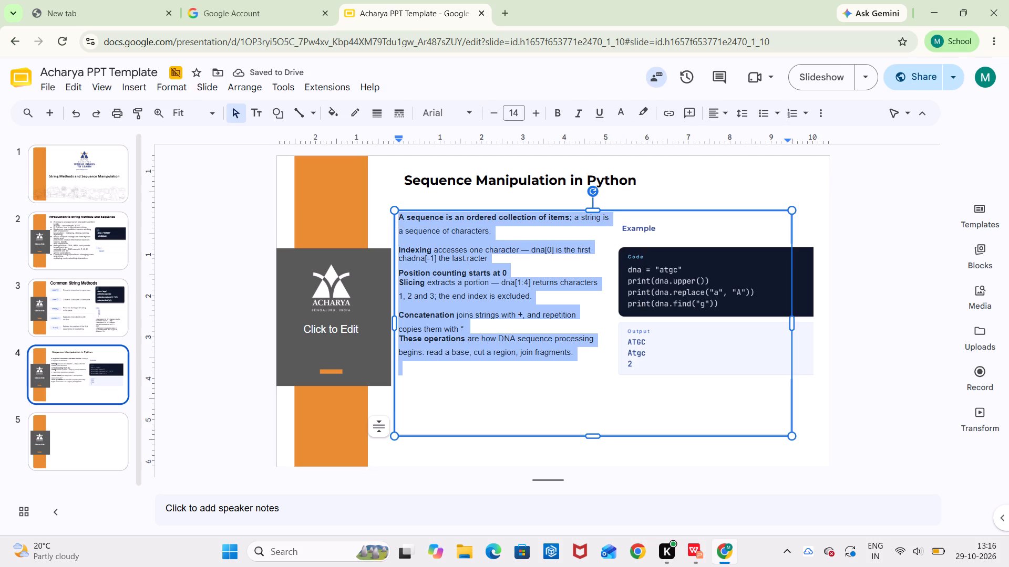
{"action": "double_click", "coordinate": [536, 116]}
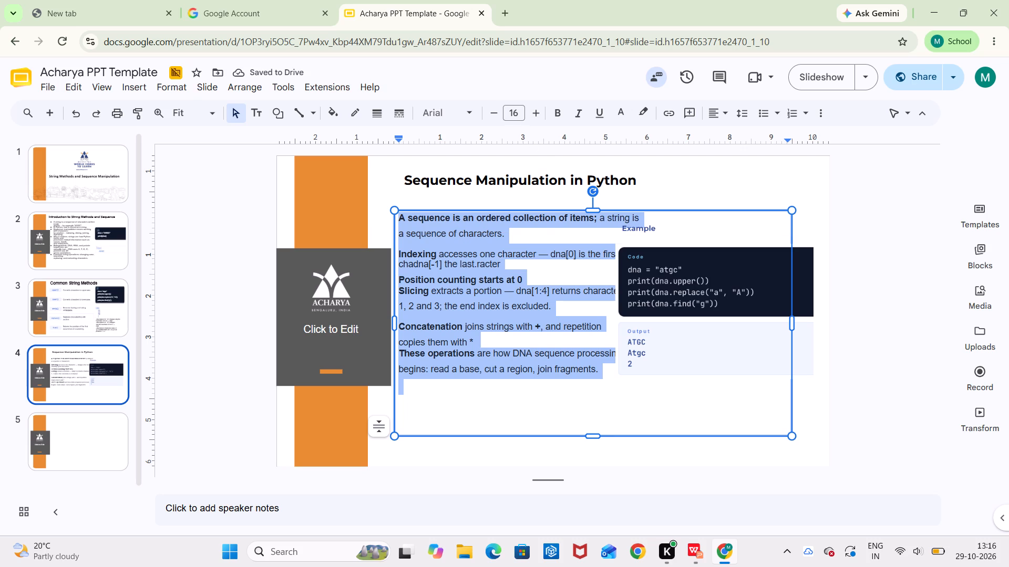
{"action": "left_click", "coordinate": [378, 217]}
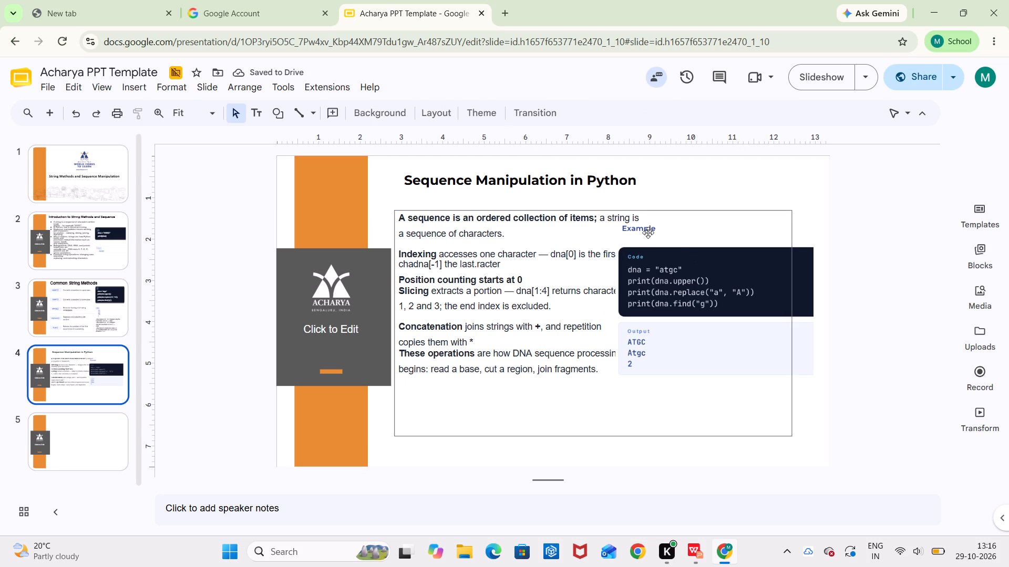
Nudge the Example label slightly down and move the code and output image to the slide's outer edge, clear of the enlarged body text.
{"action": "left_click_drag", "start_coordinate": [646, 230], "coordinate": [650, 235]}
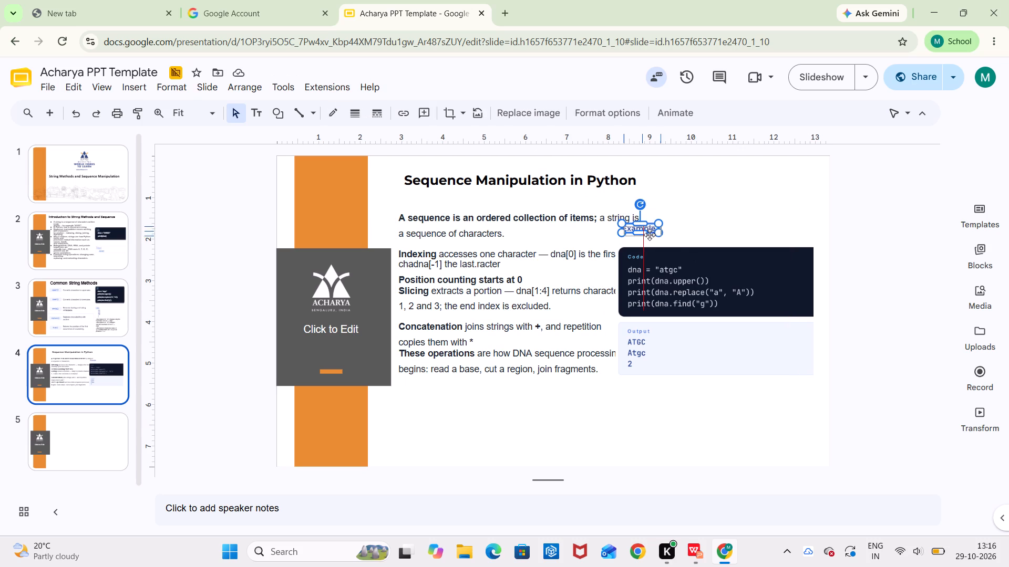
{"action": "left_click_drag", "start_coordinate": [650, 235], "coordinate": [650, 236]}
{"action": "left_click", "coordinate": [244, 304]}
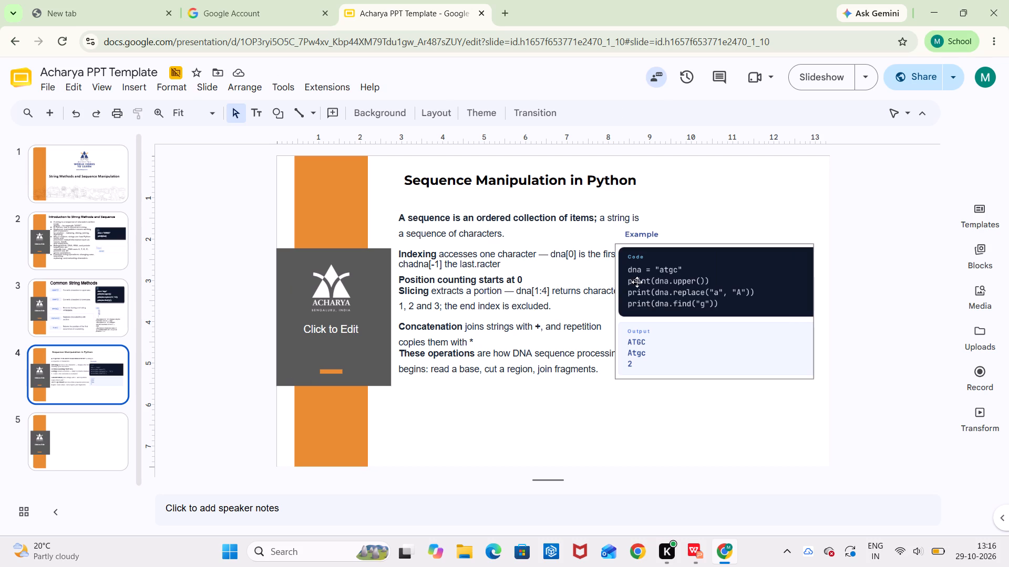
{"action": "left_click_drag", "start_coordinate": [659, 269], "coordinate": [668, 269]}
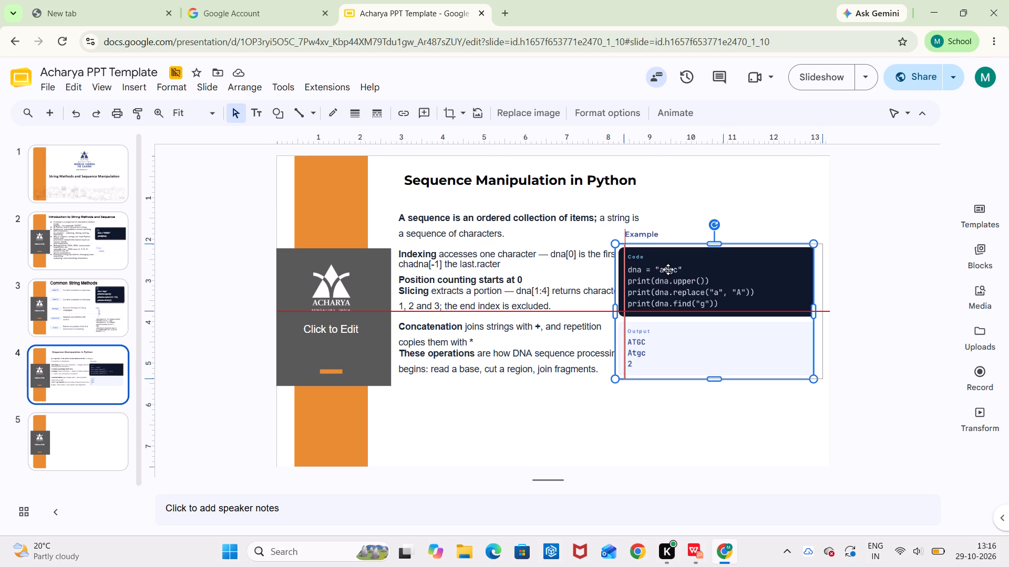
{"action": "left_click_drag", "start_coordinate": [668, 269], "coordinate": [674, 269]}
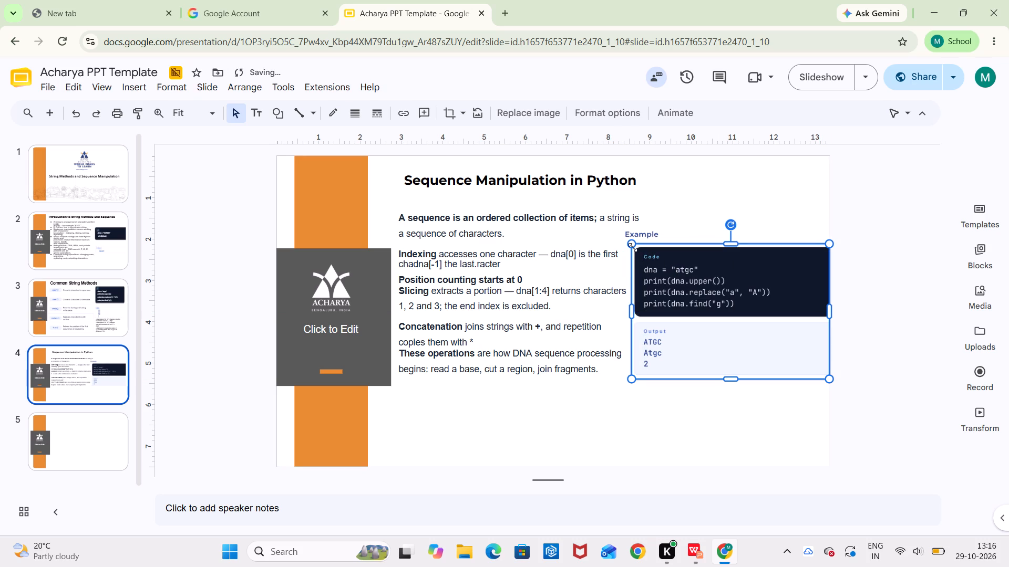
Shrink the code and output image slightly from its upper outer corner so it sits just inside slide 4's edge.
{"action": "left_click", "coordinate": [596, 412]}
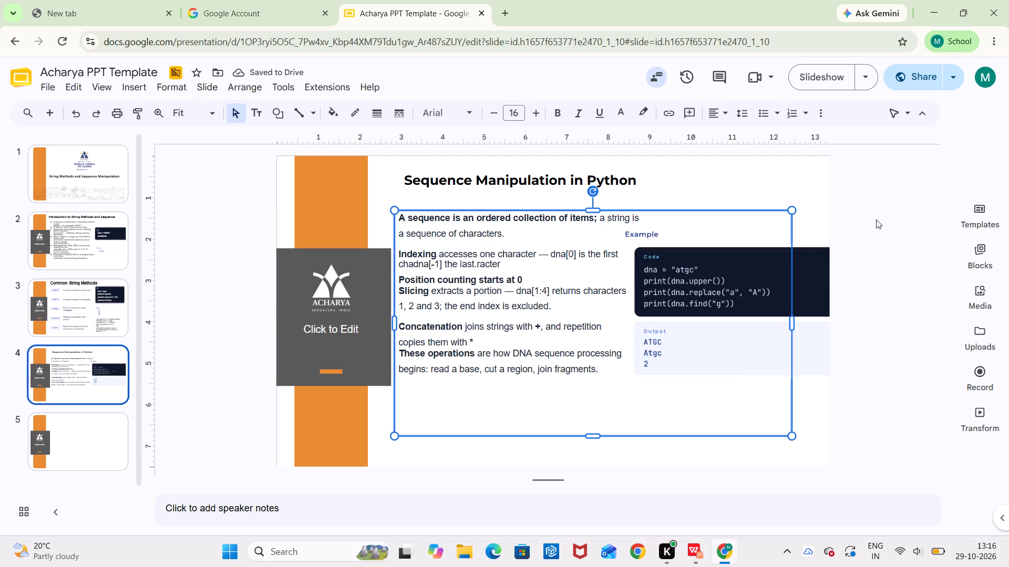
{"action": "left_click", "coordinate": [823, 249]}
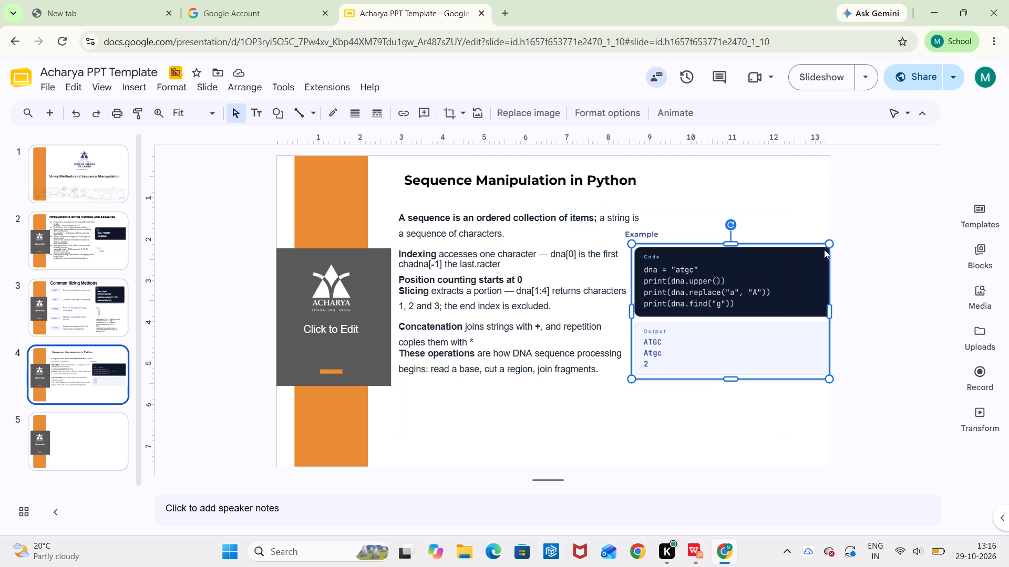
{"action": "left_click", "coordinate": [827, 245]}
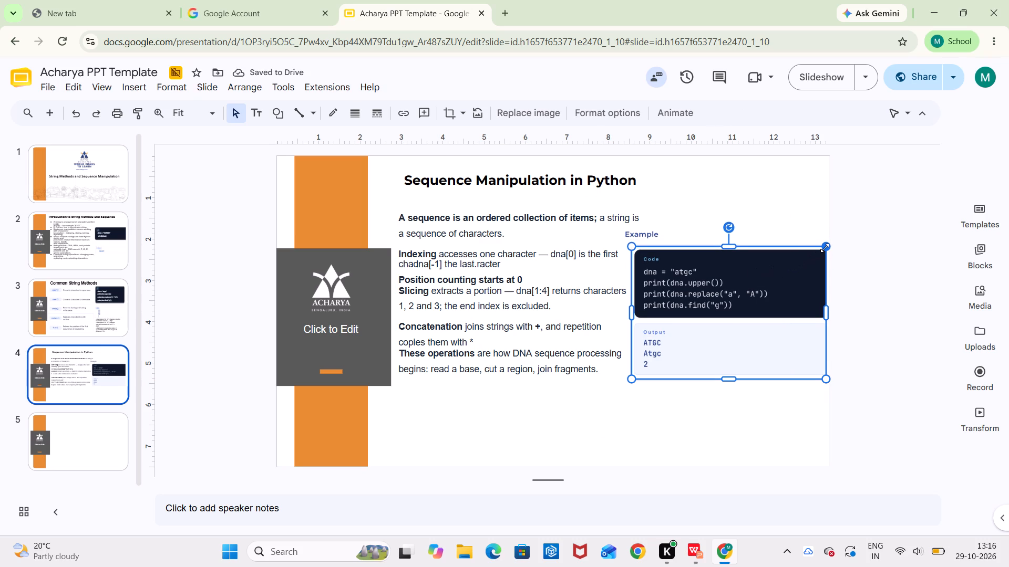
{"action": "left_click", "coordinate": [825, 248]}
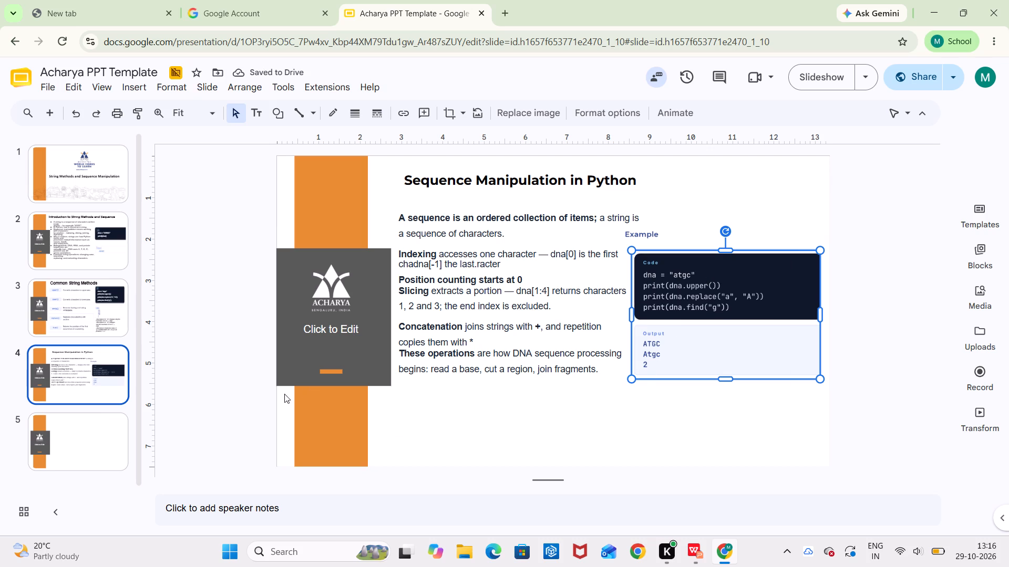
Go to empty slide 5, and switch to the WPS source presentation to review its introduction and title slides.
{"action": "left_click", "coordinate": [90, 439]}
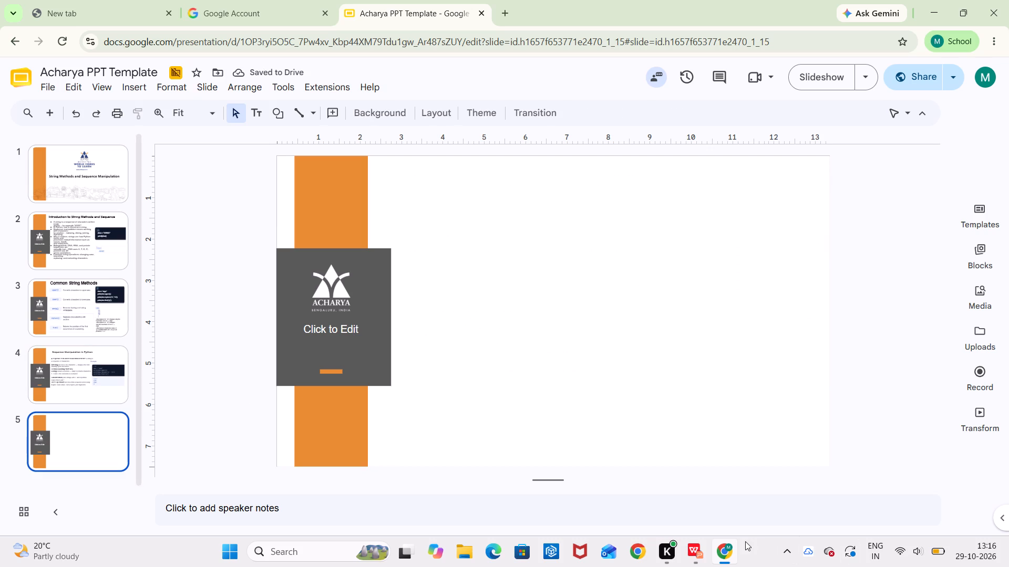
{"action": "left_click", "coordinate": [733, 542]}
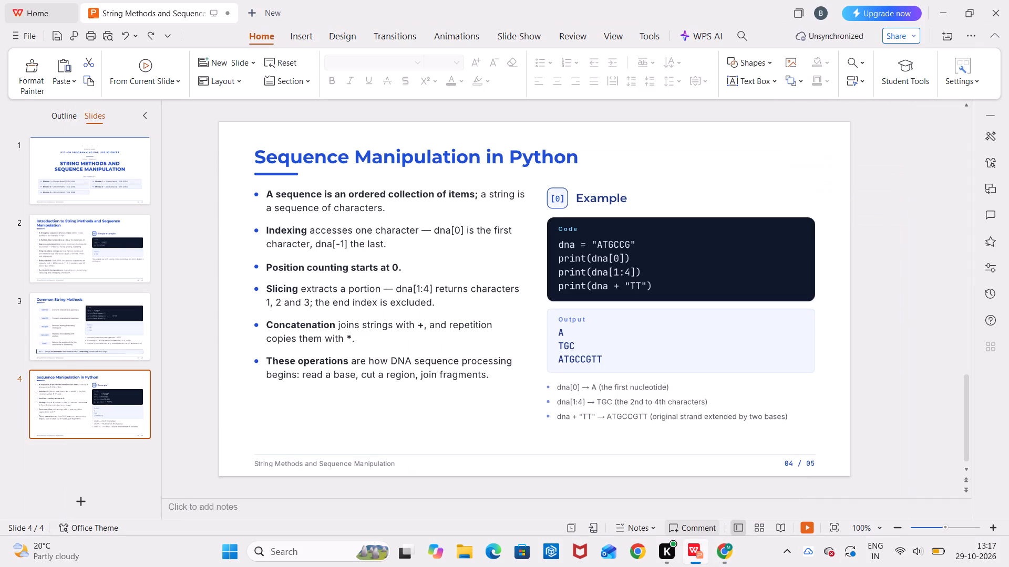
{"action": "left_click", "coordinate": [128, 253]}
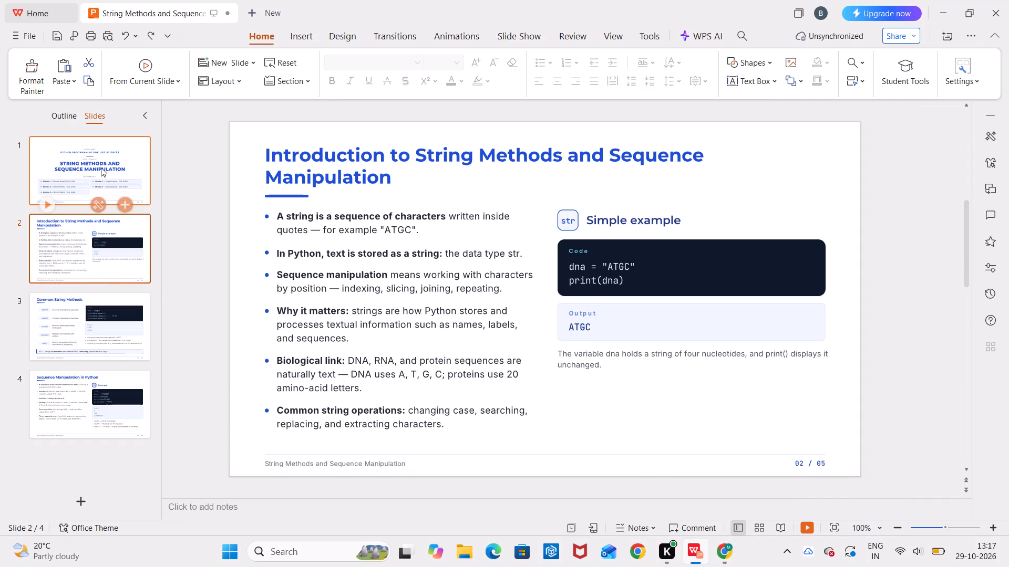
{"action": "left_click", "coordinate": [101, 167]}
{"action": "left_click_drag", "start_coordinate": [673, 547], "coordinate": [698, 556]}
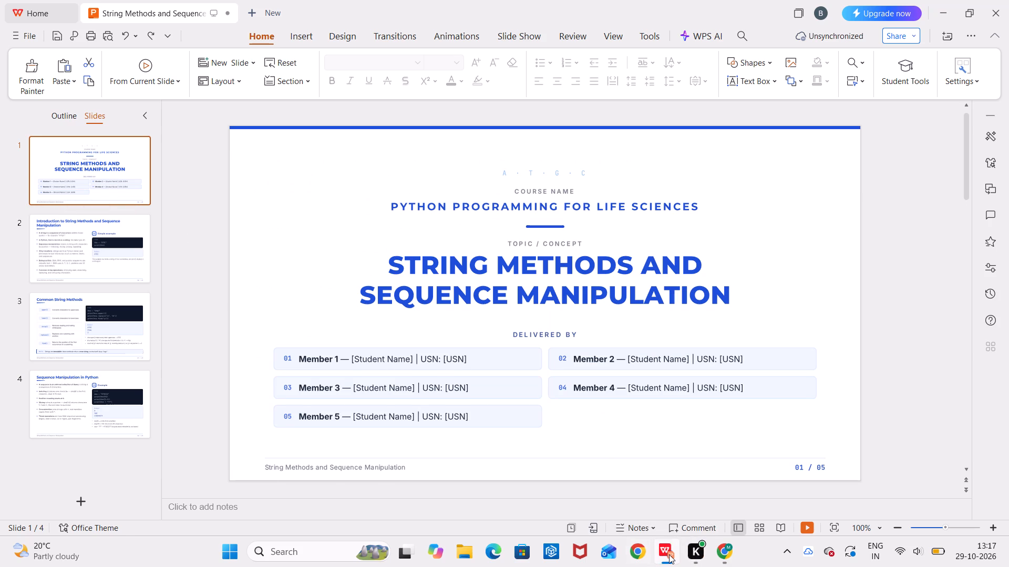
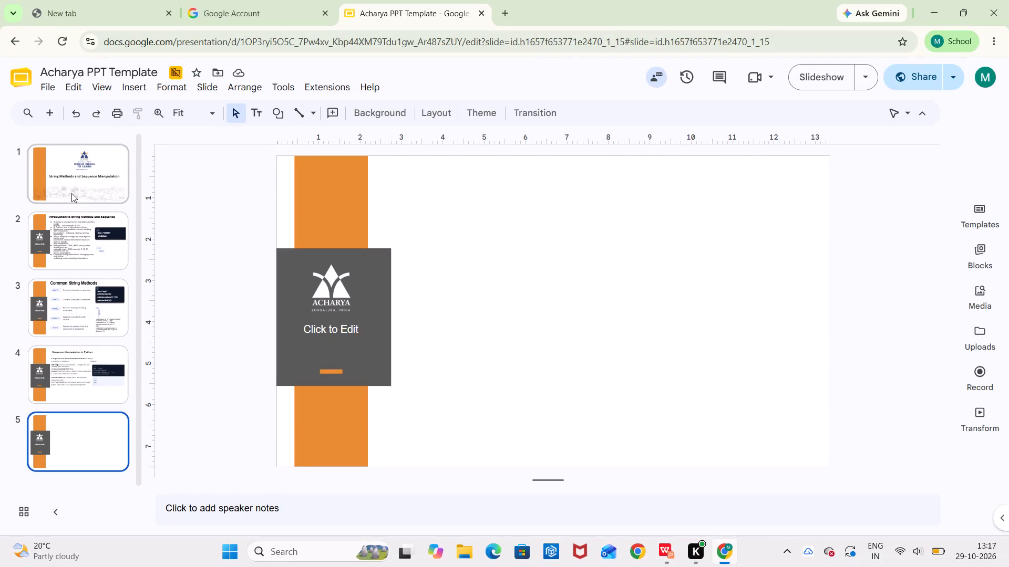
Go to title slide 1 and open the empty subtitle placeholder below the presentation title for editing.
{"action": "left_click", "coordinate": [71, 193]}
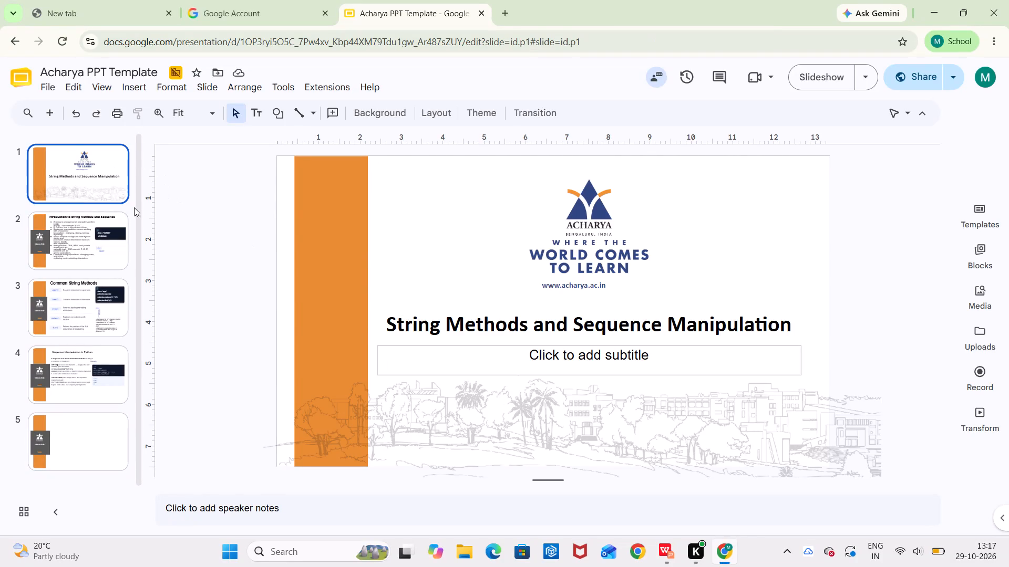
{"action": "left_click", "coordinate": [401, 363]}
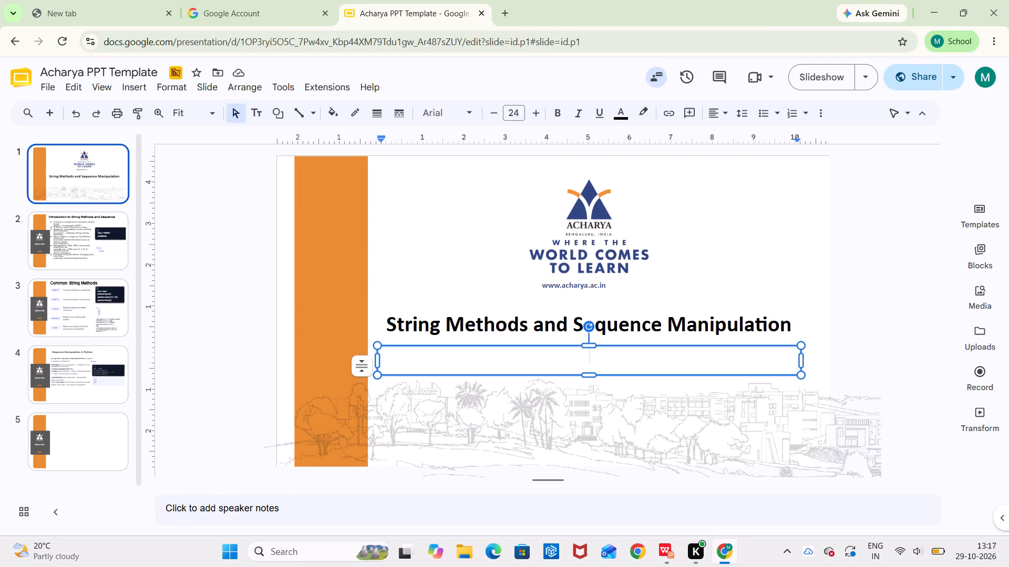
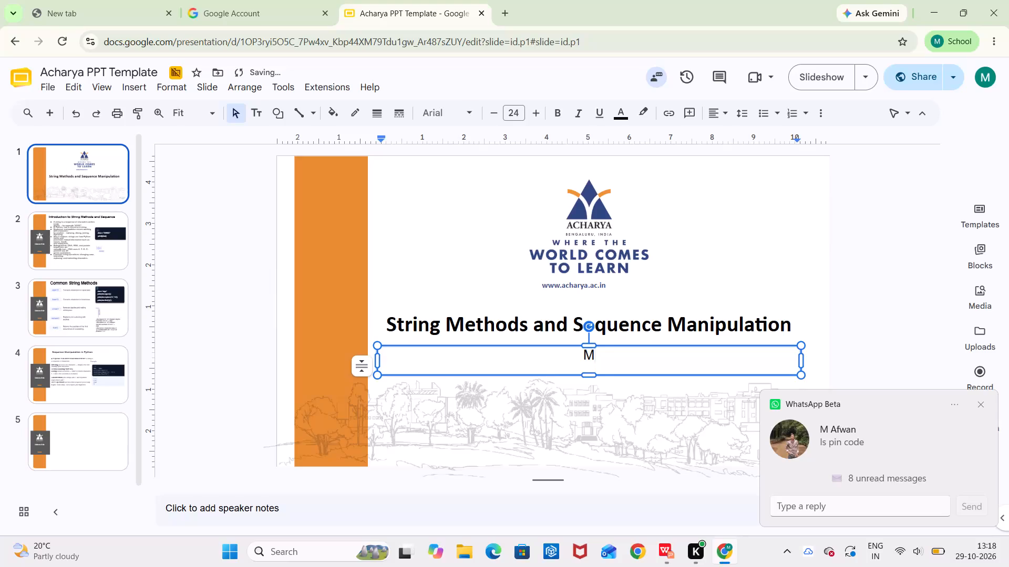
Clear the stray letter from the title slide's subtitle and enter the first student's name with initials, starting at the placeholder's left edge.
{"action": "key", "text": "BackSpace"}
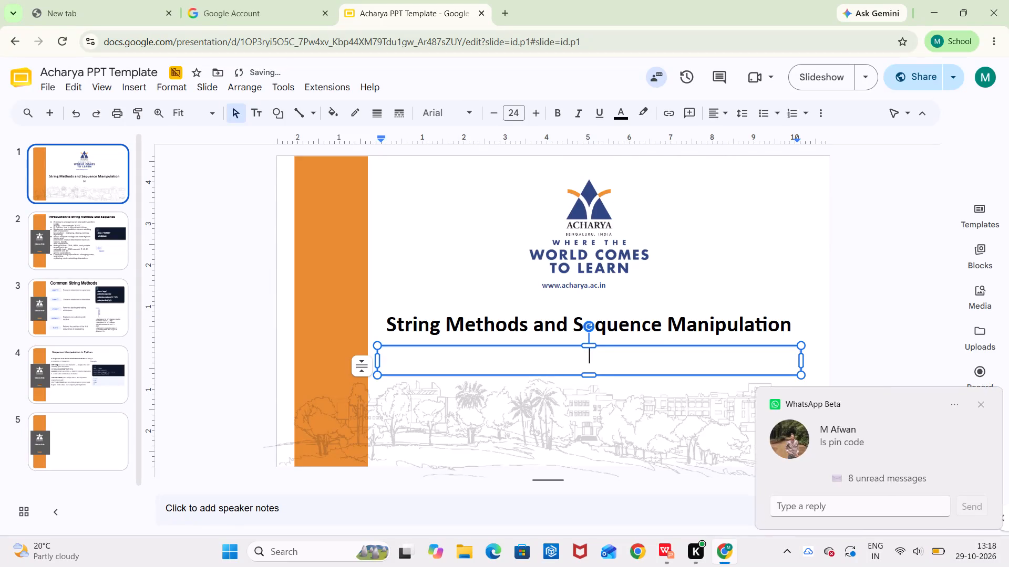
{"action": "left_click", "coordinate": [385, 358]}
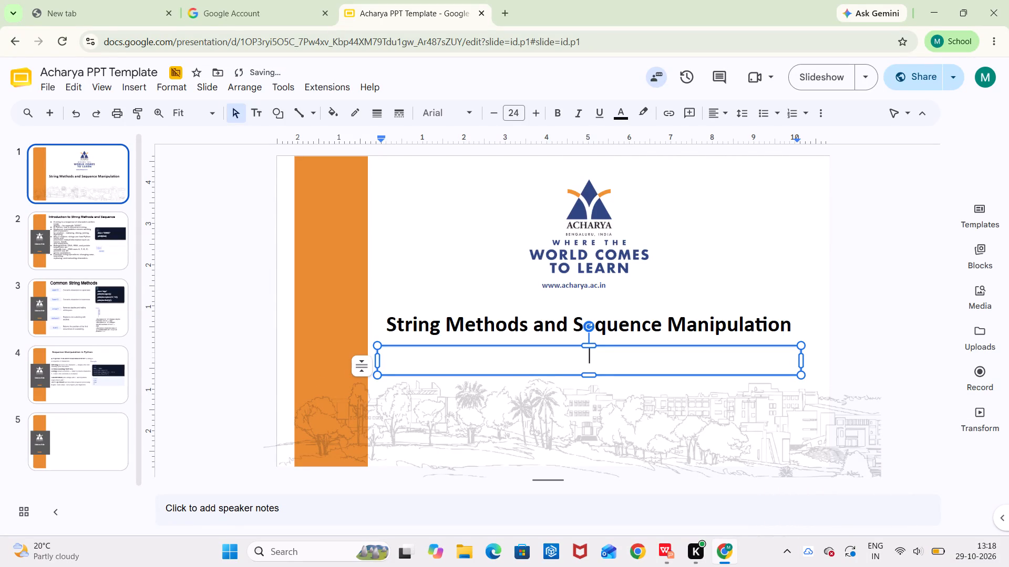
{"action": "left_click", "coordinate": [385, 358]}
{"action": "key", "text": "BackSpace"}
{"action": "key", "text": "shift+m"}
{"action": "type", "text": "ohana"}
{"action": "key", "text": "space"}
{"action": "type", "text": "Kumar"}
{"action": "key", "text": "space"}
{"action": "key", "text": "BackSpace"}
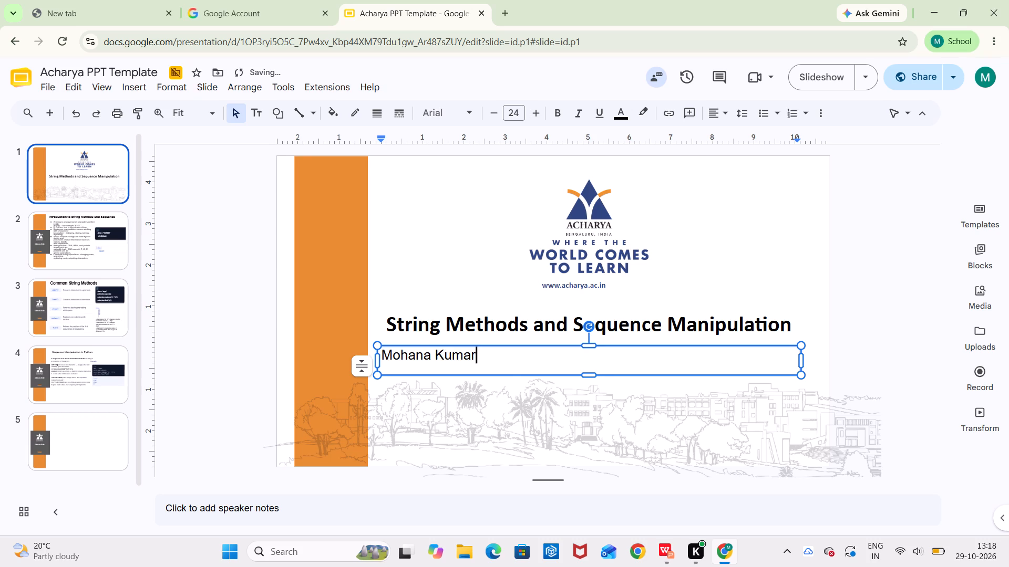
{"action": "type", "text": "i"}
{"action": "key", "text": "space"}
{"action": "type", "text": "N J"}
Add a spaced hyphen and the first student's registration number after the name in the subtitle.
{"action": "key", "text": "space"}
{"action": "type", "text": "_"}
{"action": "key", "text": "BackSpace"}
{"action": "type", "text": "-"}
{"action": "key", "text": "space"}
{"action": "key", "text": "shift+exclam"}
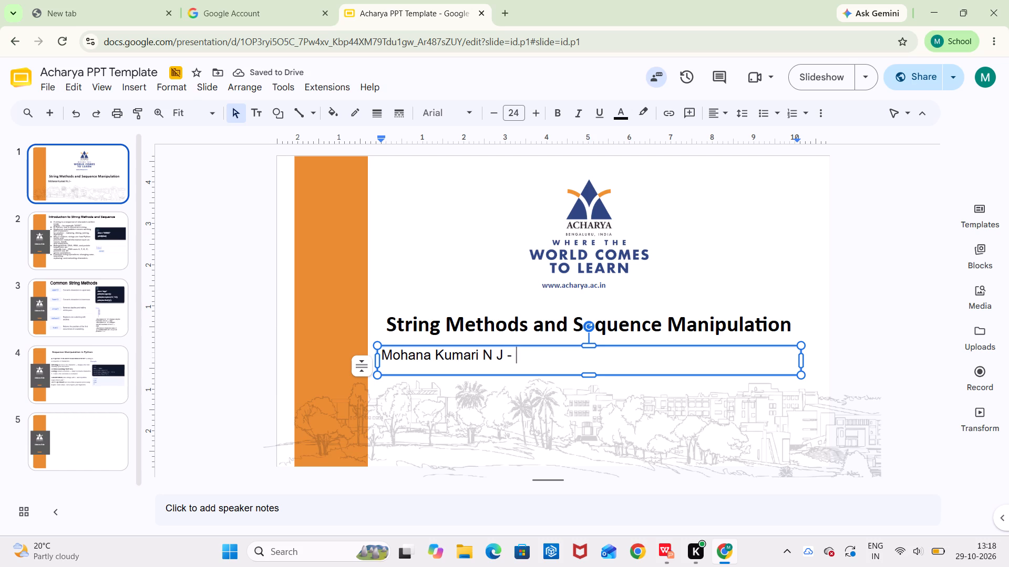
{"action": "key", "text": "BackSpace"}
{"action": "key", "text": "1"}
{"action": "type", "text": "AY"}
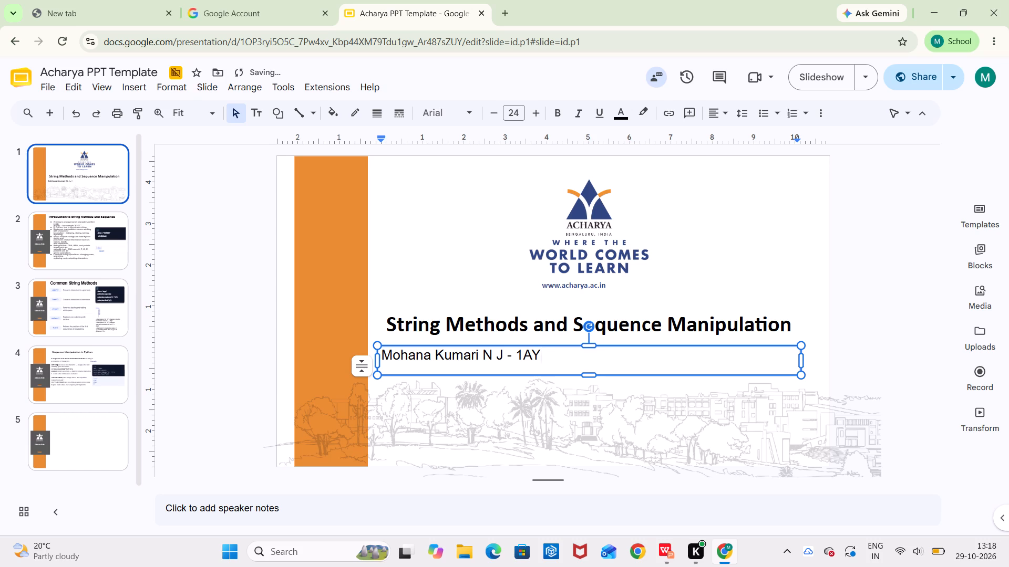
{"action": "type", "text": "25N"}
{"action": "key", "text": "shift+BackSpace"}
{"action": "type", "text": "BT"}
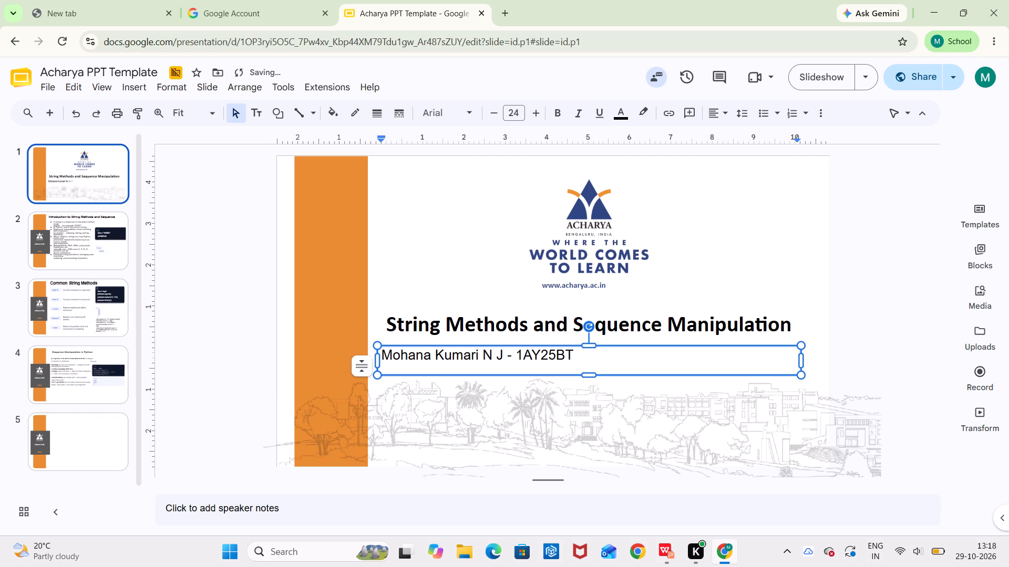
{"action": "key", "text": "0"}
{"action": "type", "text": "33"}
Start a second subtitle line with the second student's first name and pad it with spaces to near the hyphen above.
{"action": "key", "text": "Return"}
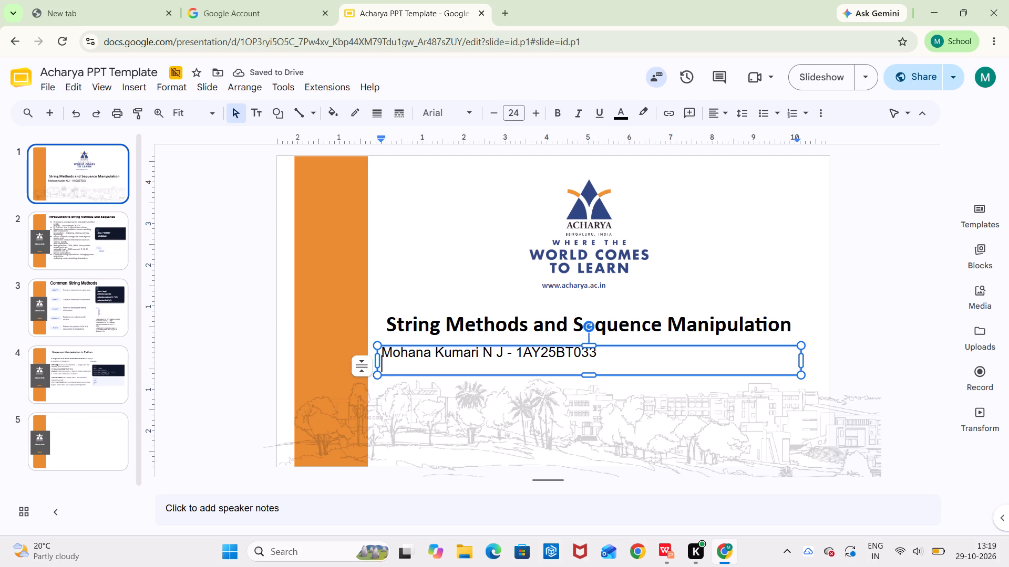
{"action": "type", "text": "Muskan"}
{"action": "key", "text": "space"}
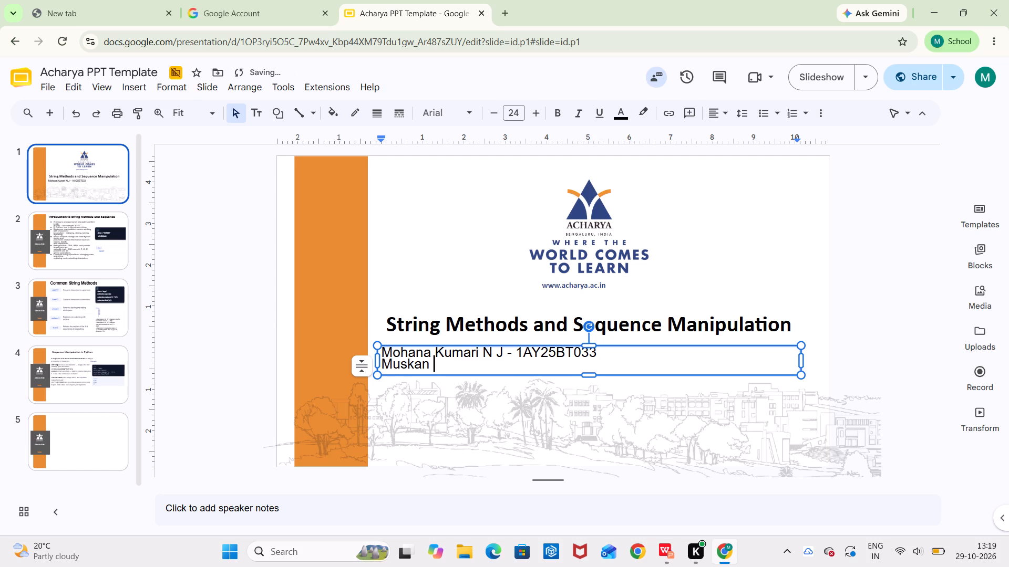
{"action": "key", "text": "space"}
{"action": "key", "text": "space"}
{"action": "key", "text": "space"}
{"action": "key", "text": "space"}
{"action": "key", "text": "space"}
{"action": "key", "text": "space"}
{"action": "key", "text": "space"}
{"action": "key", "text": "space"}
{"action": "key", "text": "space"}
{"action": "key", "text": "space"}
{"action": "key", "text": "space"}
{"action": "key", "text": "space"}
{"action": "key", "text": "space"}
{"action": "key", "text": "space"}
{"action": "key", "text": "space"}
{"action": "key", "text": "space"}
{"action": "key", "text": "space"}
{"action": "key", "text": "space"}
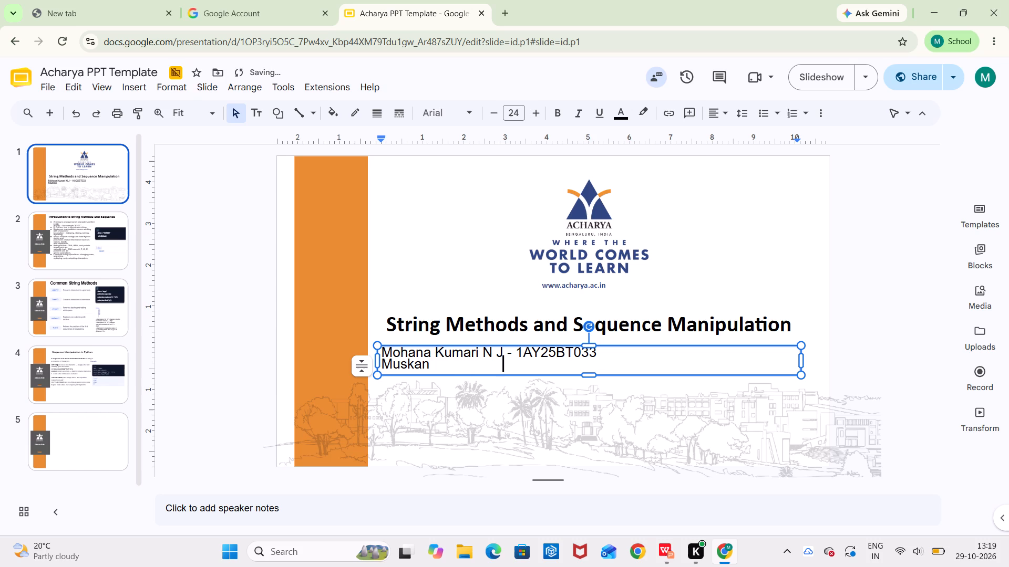
Place a hyphen on the second subtitle line, aligned beneath the first line's hyphen and followed by spacing.
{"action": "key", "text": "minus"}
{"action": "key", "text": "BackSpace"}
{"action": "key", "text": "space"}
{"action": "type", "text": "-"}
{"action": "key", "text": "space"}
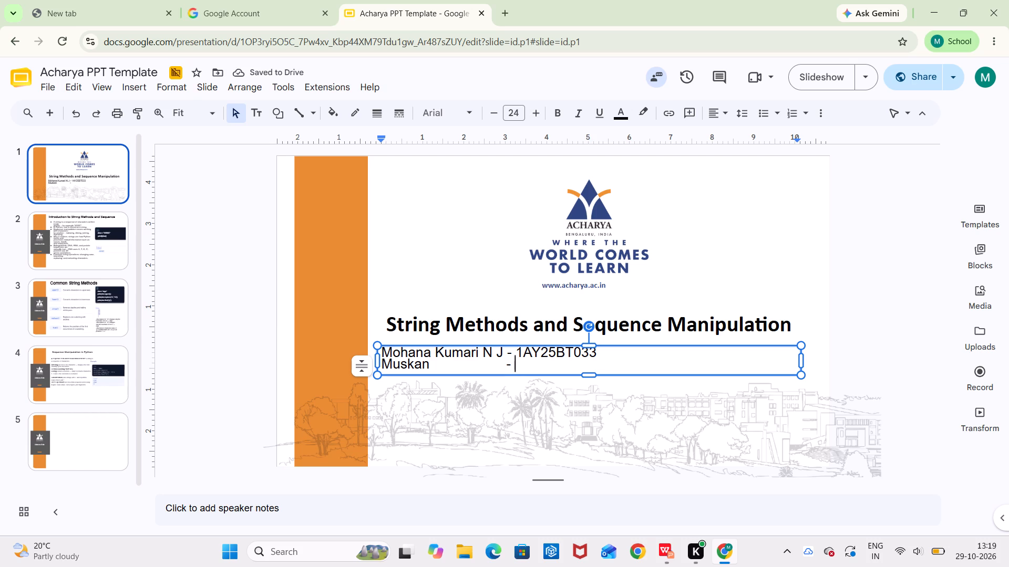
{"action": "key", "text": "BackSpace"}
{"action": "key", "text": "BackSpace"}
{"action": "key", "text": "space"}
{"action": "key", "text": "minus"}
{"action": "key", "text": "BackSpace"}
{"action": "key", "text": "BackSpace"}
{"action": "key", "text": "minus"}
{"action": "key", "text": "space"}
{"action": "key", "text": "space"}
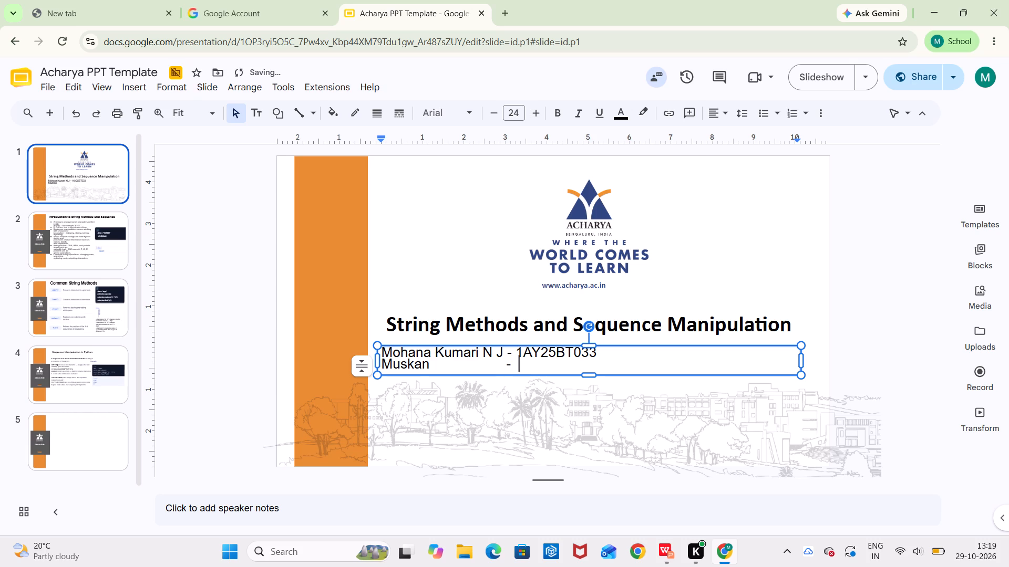
Enter the second student's registration number after the hyphen and remove the extra space so both numbers line up.
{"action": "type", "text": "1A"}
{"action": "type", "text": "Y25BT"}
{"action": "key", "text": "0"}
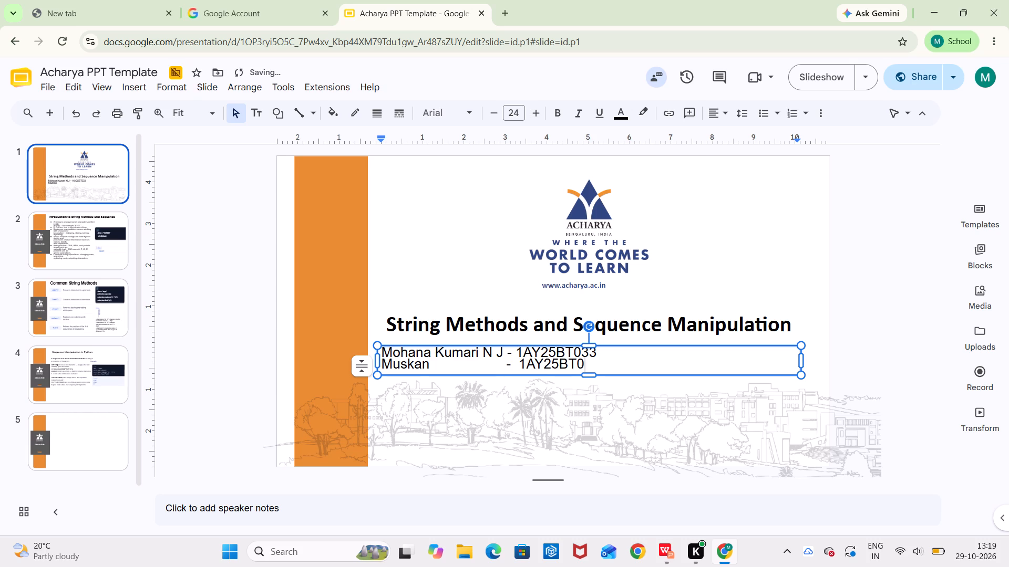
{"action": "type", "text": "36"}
{"action": "left_click", "coordinate": [520, 362]}
{"action": "key", "text": "BackSpace"}
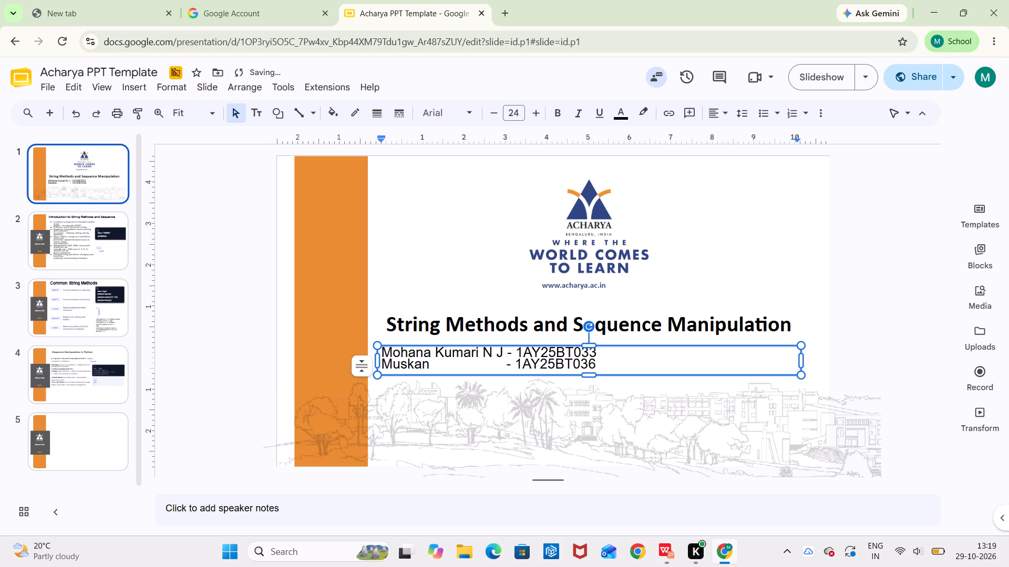
Start a third subtitle line below the second student's entry with the third student's first name.
{"action": "left_click", "coordinate": [610, 366]}
{"action": "key", "text": "Return"}
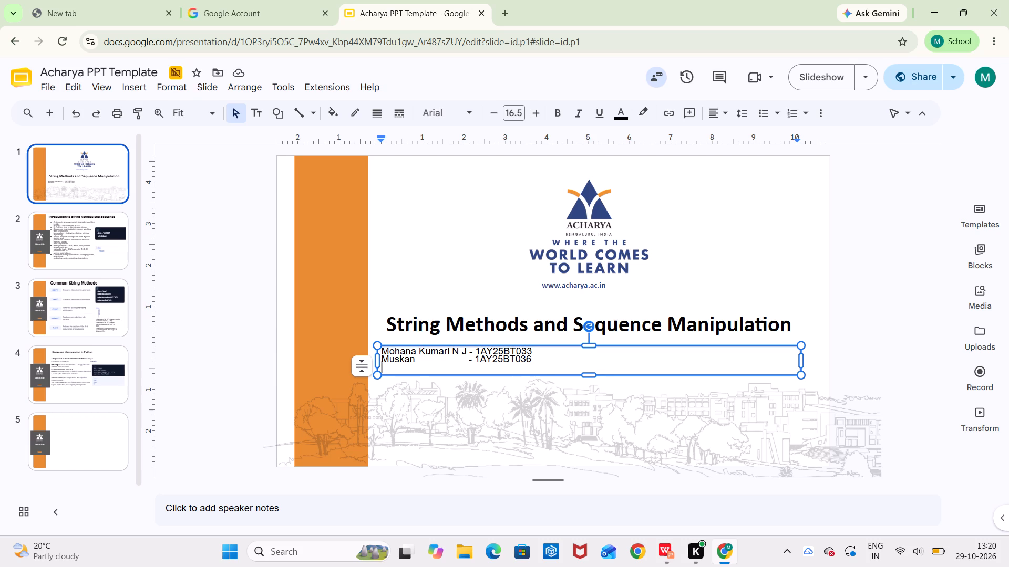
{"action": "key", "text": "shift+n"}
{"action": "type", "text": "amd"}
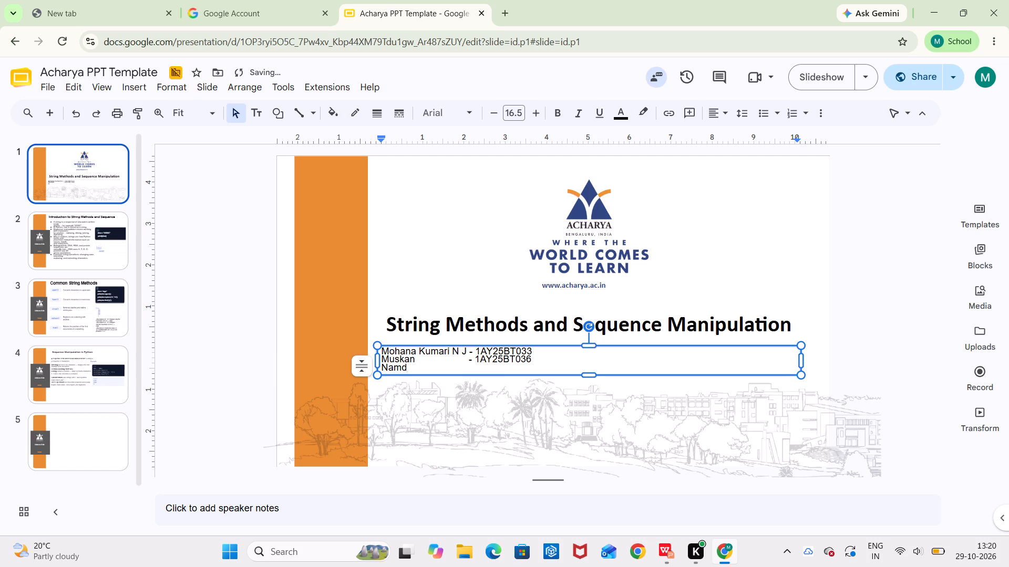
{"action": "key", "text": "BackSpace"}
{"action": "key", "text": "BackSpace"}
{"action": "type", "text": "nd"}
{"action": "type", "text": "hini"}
Pad the third line with spaces and place a hyphen beneath the hyphens above, followed by a space.
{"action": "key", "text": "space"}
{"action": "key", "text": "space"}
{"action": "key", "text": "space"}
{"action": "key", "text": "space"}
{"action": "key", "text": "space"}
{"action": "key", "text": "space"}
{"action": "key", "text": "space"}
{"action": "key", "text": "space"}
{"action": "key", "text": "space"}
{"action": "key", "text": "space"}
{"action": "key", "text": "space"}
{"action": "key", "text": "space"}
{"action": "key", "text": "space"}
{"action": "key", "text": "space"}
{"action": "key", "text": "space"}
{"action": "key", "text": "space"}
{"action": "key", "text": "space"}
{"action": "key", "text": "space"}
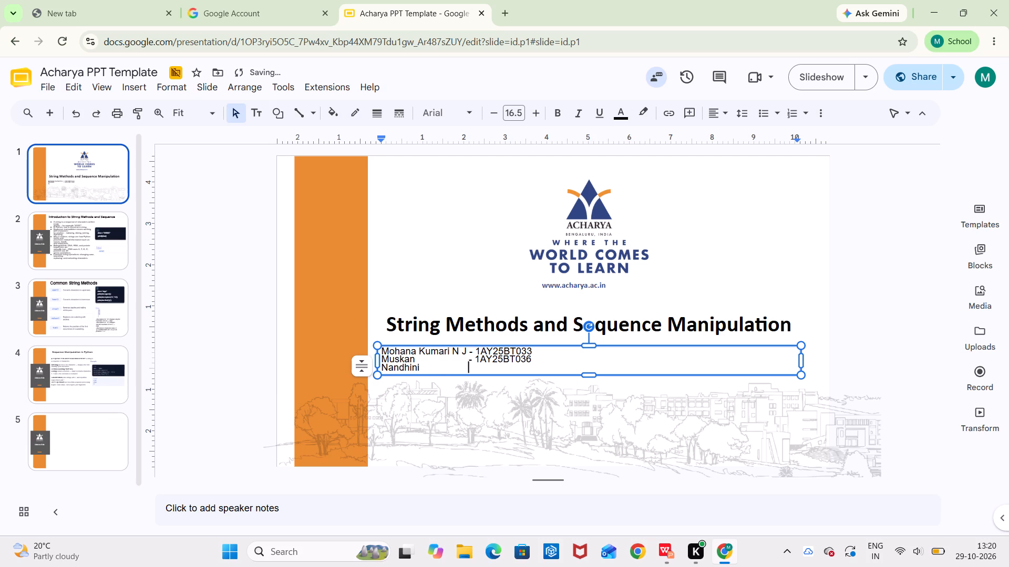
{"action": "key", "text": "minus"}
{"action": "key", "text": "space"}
Enter the third student's registration number after the hyphen on the third line.
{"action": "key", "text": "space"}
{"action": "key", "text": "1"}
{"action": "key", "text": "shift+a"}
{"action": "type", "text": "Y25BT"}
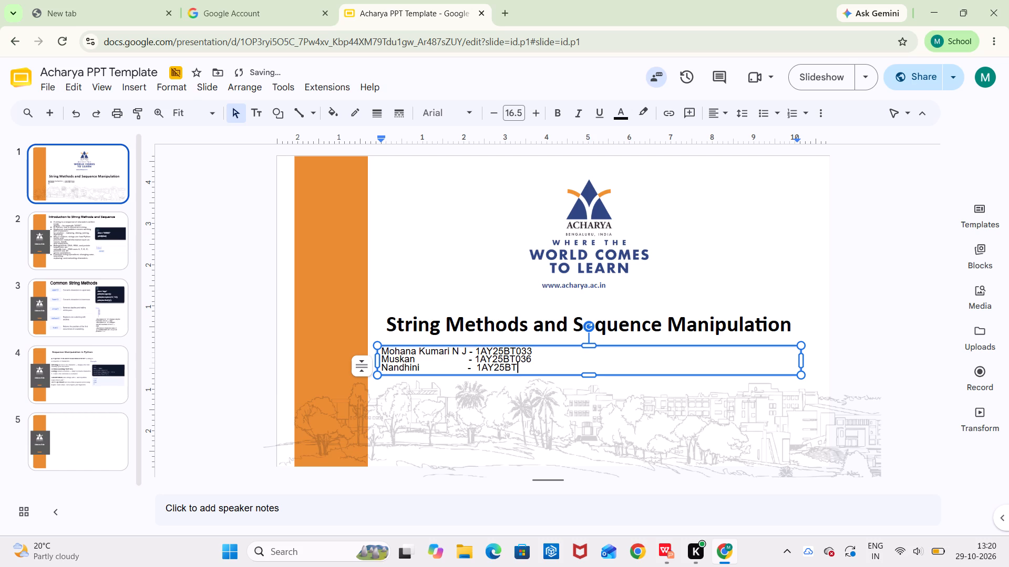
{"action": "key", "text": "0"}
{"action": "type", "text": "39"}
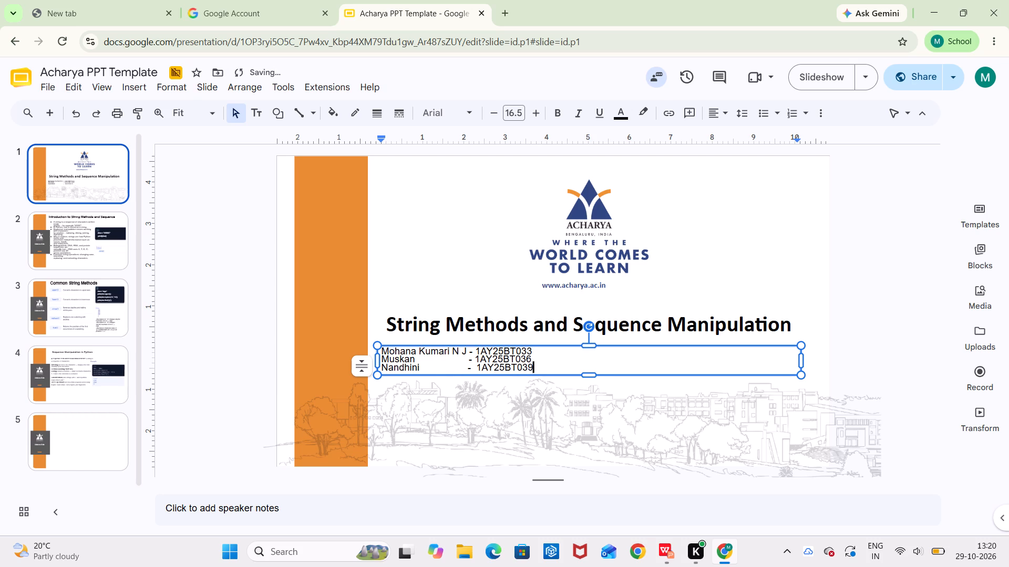
Insert the initial C after the third student's first name.
{"action": "left_click", "coordinate": [421, 365]}
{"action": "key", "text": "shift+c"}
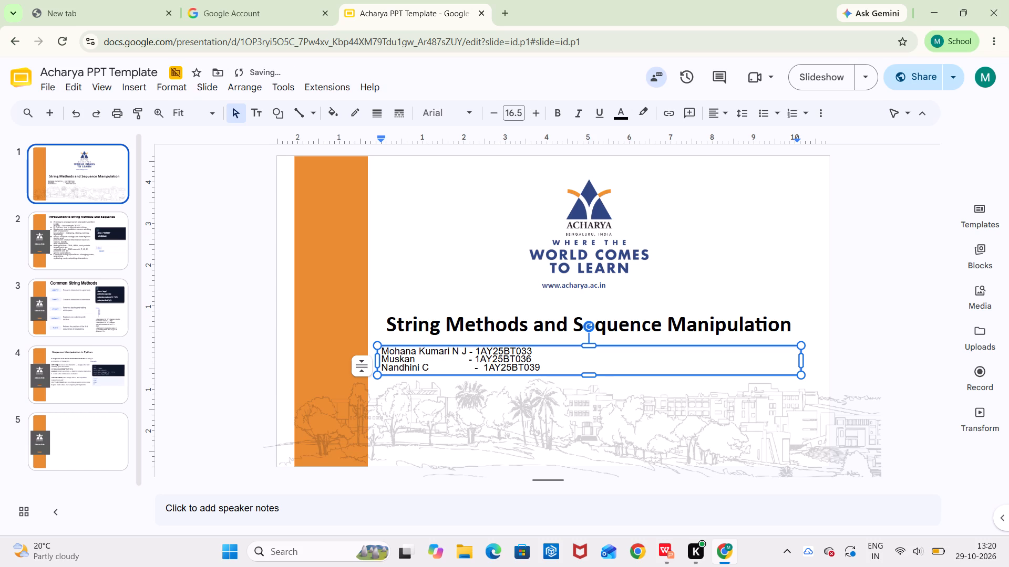
Remove one space on each side of the third line's hyphen and add one before the first two lines' hyphens to align them.
{"action": "left_click", "coordinate": [483, 366]}
{"action": "key", "text": "BackSpace"}
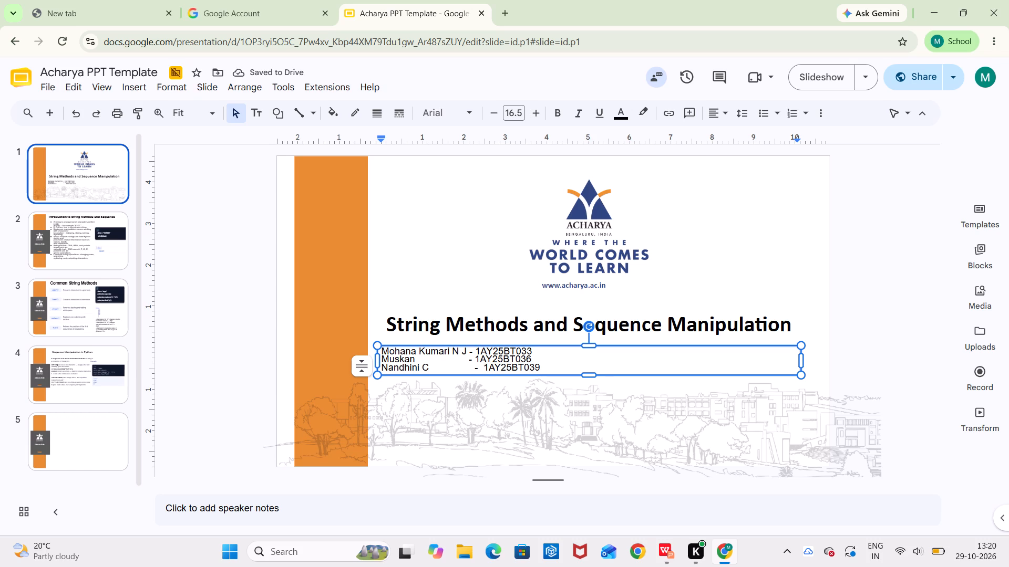
{"action": "left_click", "coordinate": [471, 369]}
{"action": "key", "text": "BackSpace"}
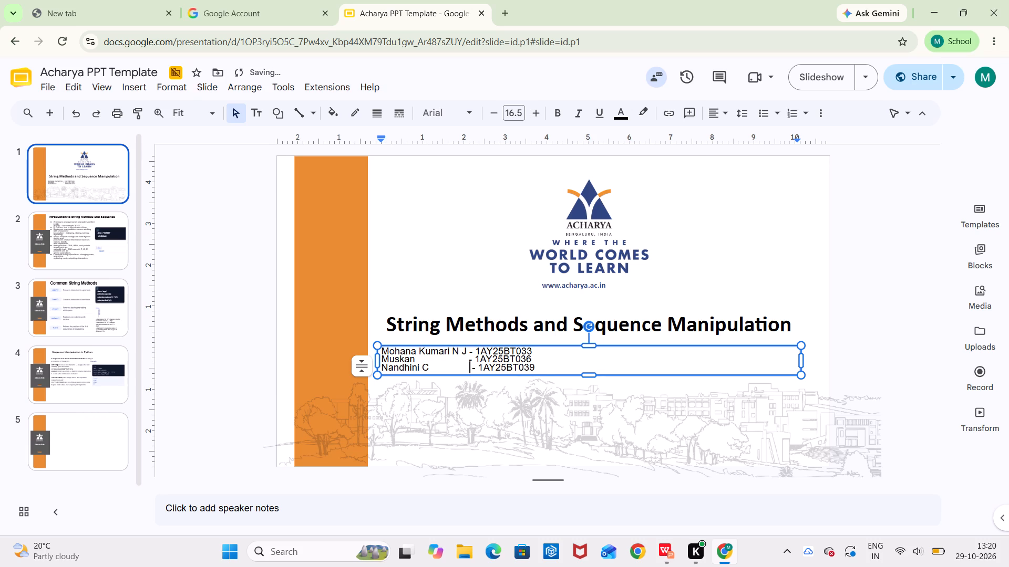
{"action": "left_click", "coordinate": [467, 361]}
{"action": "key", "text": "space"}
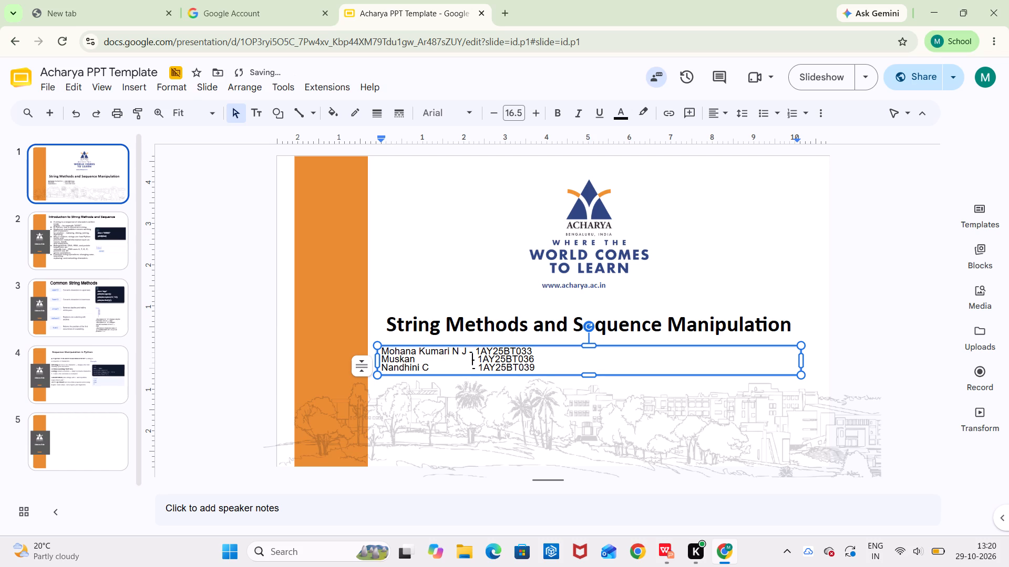
{"action": "left_click", "coordinate": [468, 350]}
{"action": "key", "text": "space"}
Start a fourth subtitle line with the fourth student's first name, correcting its spelling, and add the initial P.
{"action": "left_click", "coordinate": [540, 366]}
{"action": "key", "text": "Return"}
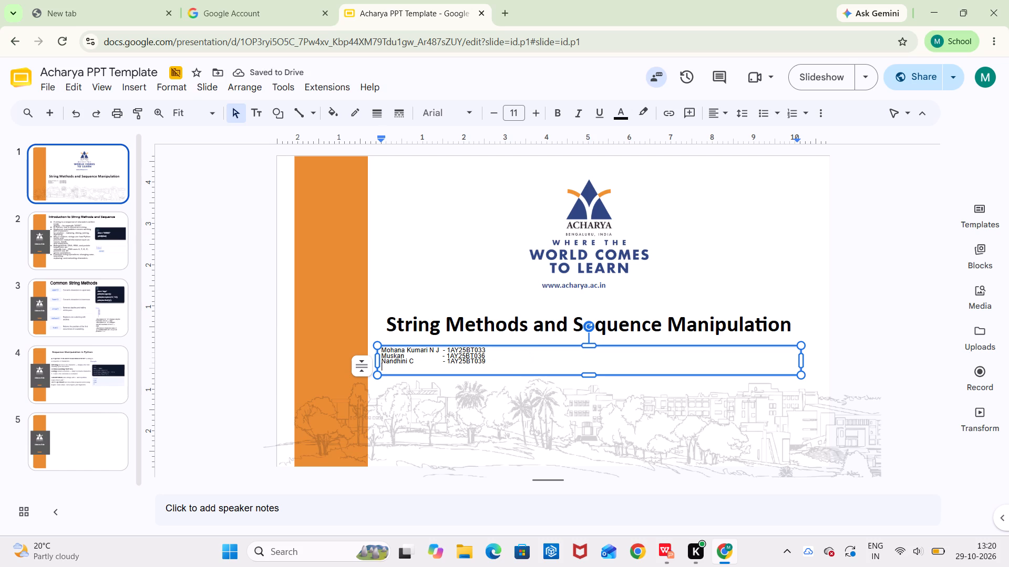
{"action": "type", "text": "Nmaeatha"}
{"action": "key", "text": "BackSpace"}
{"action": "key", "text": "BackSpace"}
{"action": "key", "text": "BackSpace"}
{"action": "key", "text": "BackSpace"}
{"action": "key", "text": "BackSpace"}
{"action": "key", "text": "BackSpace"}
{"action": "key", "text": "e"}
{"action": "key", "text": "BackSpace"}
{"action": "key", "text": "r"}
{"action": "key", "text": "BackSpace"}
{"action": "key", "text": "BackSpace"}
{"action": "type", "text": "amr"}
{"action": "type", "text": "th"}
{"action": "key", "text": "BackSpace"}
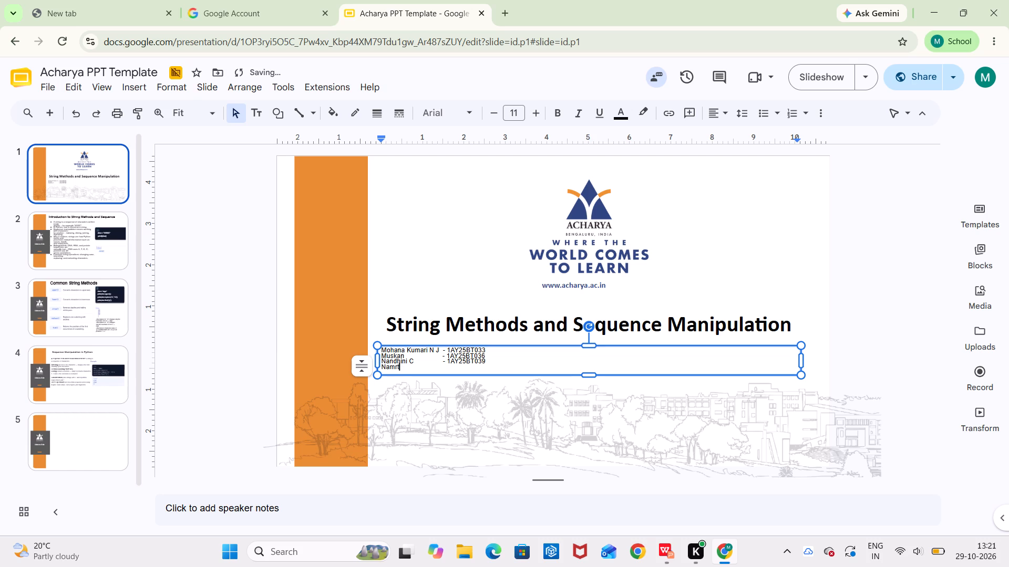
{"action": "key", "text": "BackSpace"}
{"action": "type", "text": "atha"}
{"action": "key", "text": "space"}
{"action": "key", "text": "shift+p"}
Pad the fourth line with spaces after the initial, toward the hyphen column above.
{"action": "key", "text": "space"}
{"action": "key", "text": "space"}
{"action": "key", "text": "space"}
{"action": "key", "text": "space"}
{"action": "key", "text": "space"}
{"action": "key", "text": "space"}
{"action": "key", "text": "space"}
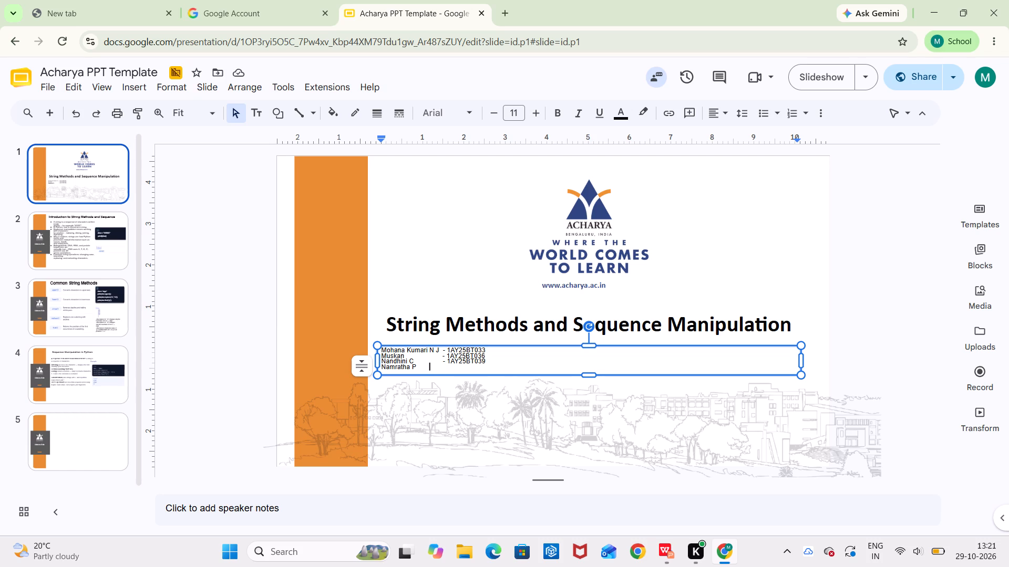
Finish padding the fourth subtitle line and add a hyphen aligned with the hyphens above, followed by a space.
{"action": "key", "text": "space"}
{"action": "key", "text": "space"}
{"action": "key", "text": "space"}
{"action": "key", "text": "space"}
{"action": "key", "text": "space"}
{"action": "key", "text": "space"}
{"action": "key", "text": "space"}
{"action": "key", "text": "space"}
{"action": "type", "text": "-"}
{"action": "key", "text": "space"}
Enter the fourth student's ID number after the hyphen and start a new line below it.
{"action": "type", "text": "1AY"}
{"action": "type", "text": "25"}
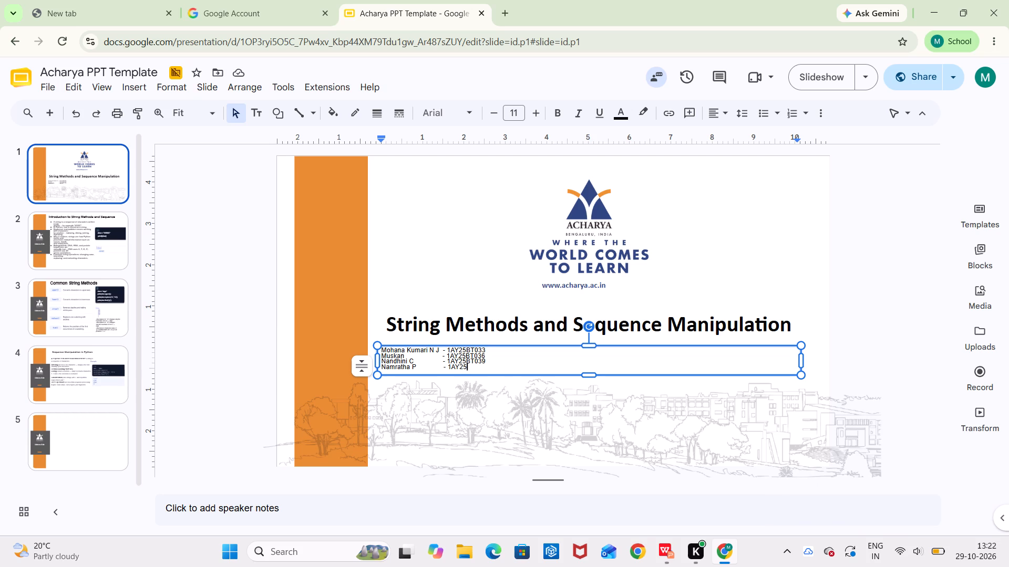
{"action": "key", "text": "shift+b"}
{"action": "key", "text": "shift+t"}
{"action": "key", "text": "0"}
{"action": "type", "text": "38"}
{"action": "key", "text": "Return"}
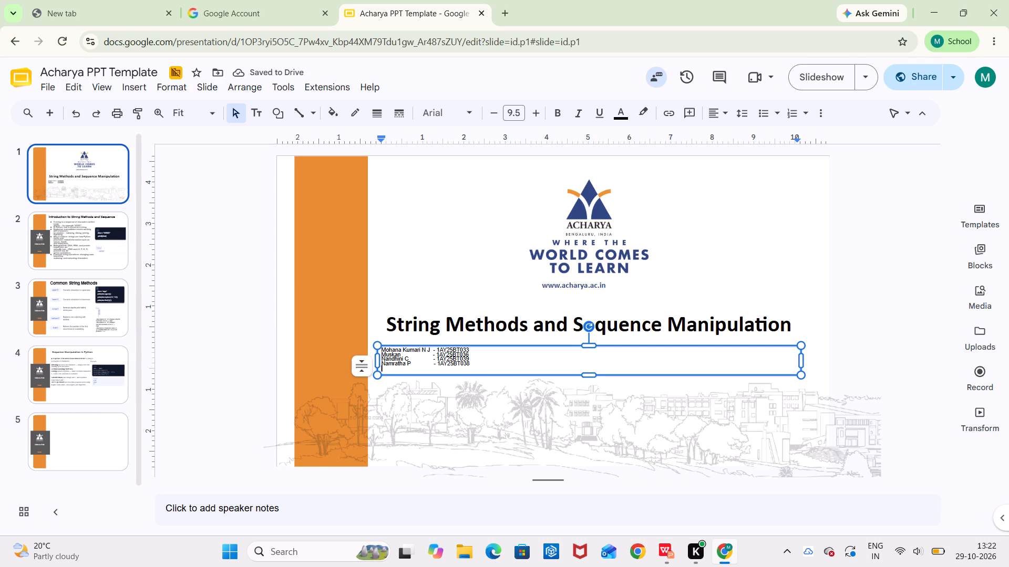
Enter the fifth student's initial N and first name on the fifth line, followed by four spaces.
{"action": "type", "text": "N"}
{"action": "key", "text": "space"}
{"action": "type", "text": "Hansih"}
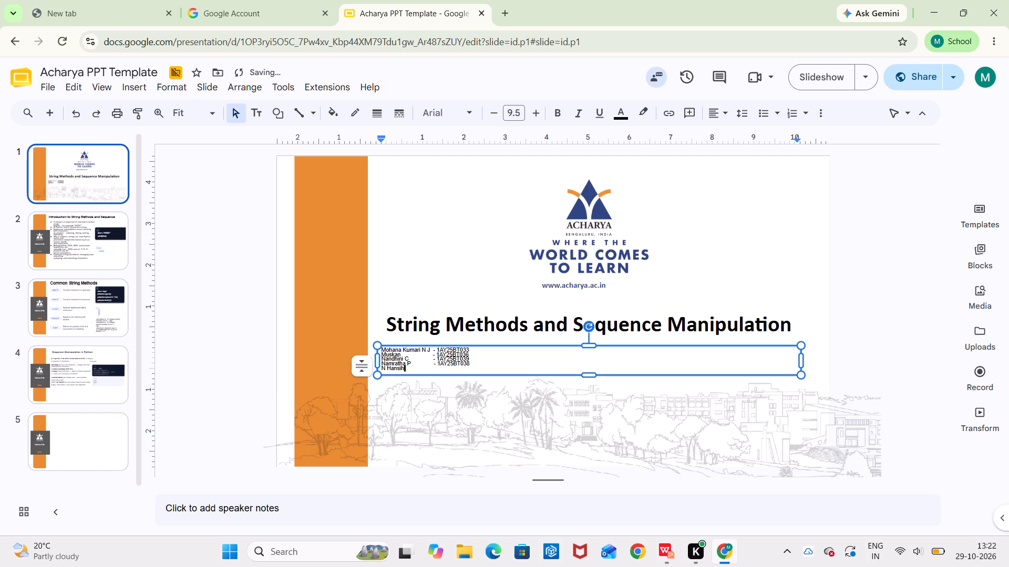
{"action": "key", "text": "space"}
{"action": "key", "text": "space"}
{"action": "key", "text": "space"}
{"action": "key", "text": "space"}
Stretch the subtitle text box downward to near the bottom of the slide so the student list has more room.
{"action": "left_click_drag", "start_coordinate": [588, 376], "coordinate": [592, 414]}
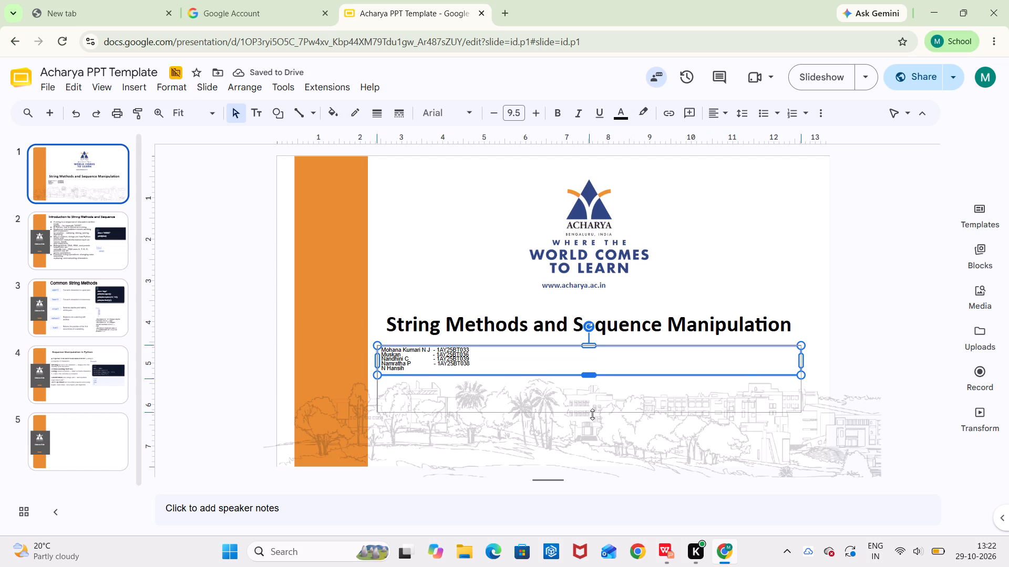
{"action": "left_click_drag", "start_coordinate": [592, 414], "coordinate": [602, 448]}
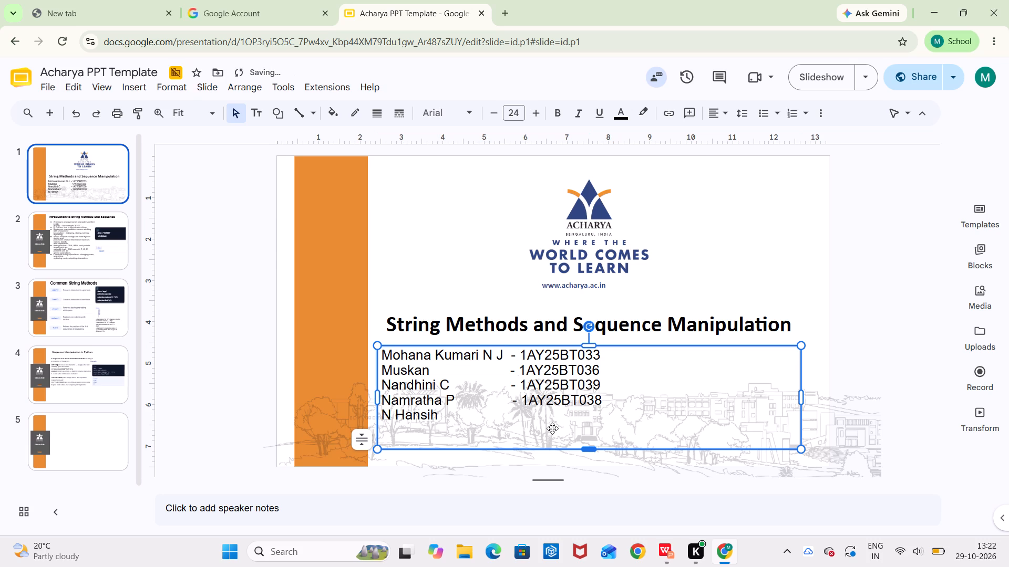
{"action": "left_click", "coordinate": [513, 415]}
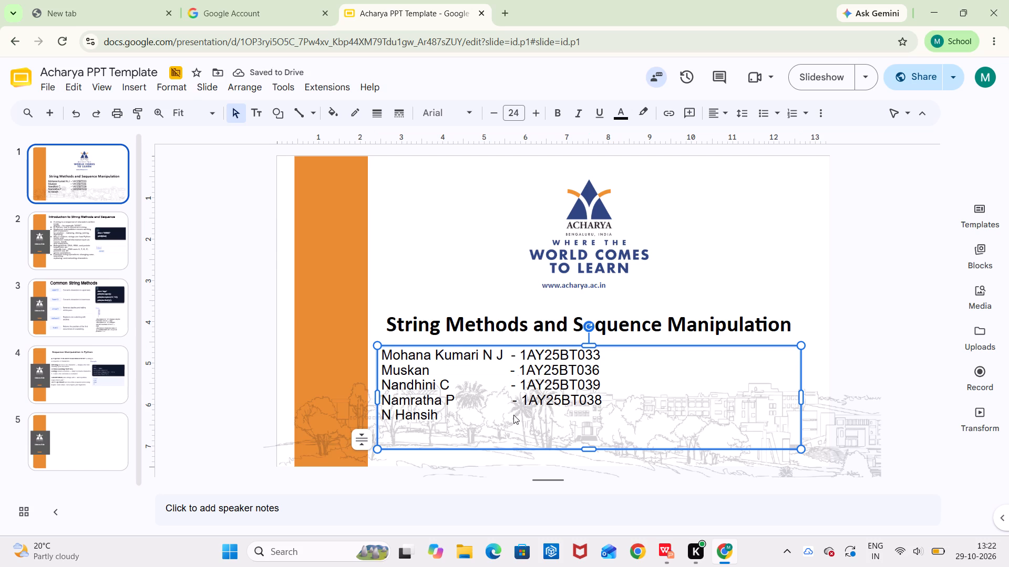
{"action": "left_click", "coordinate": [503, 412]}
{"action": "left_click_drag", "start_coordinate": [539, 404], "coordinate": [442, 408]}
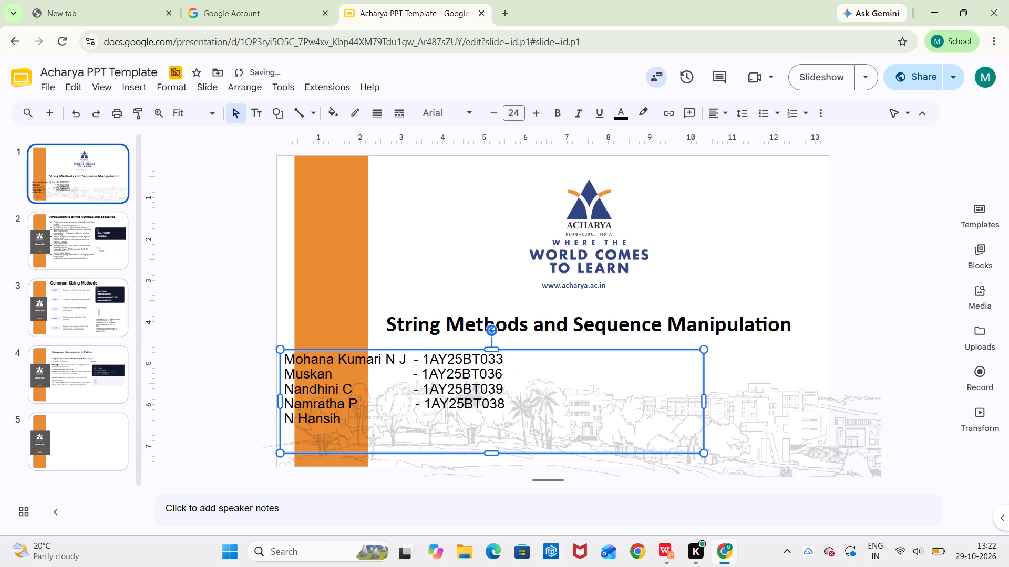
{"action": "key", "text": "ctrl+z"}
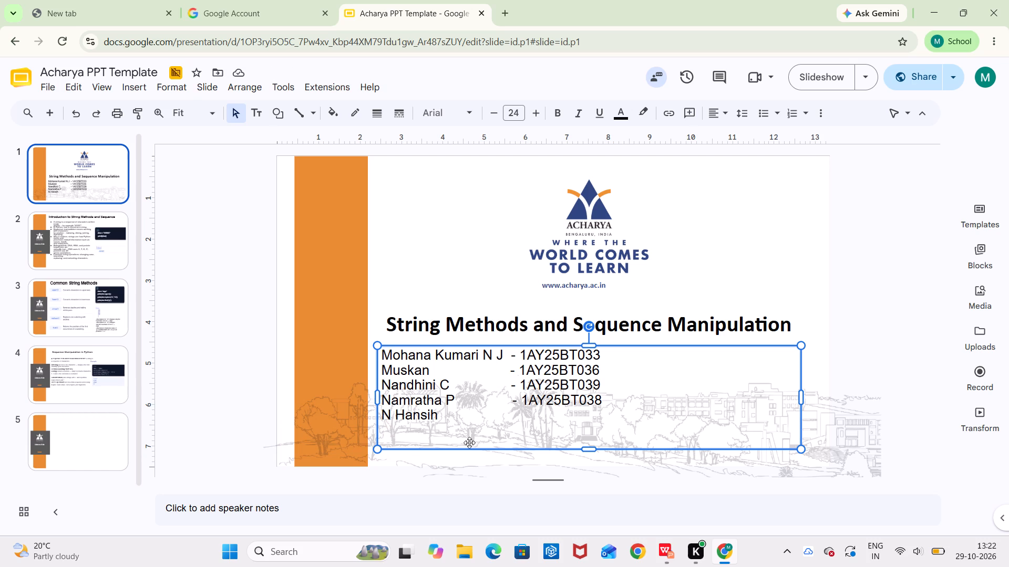
Pad the fifth subtitle line with spaces after the name and add a hyphen and space, aligned with the hyphens above.
{"action": "left_click", "coordinate": [439, 417]}
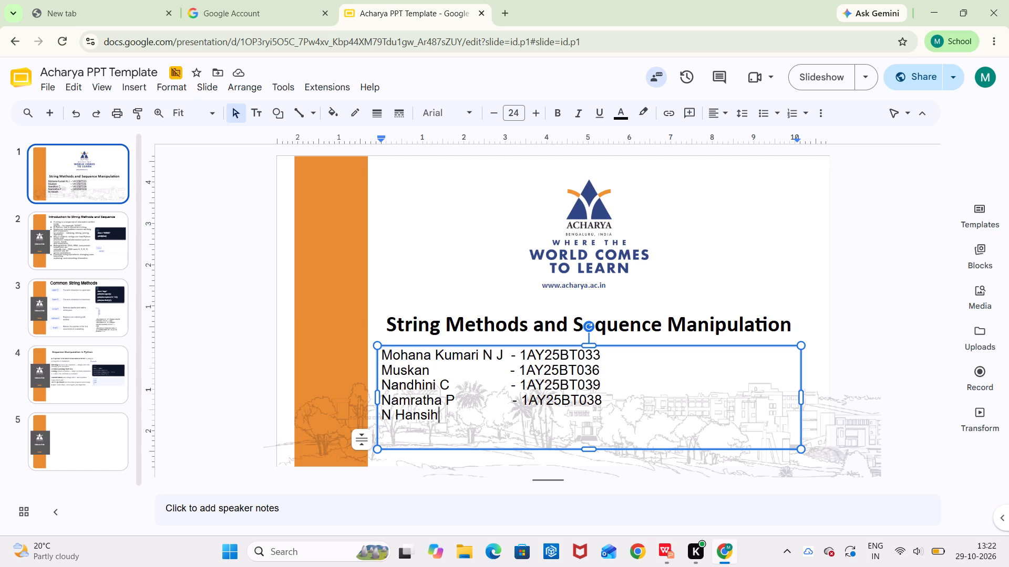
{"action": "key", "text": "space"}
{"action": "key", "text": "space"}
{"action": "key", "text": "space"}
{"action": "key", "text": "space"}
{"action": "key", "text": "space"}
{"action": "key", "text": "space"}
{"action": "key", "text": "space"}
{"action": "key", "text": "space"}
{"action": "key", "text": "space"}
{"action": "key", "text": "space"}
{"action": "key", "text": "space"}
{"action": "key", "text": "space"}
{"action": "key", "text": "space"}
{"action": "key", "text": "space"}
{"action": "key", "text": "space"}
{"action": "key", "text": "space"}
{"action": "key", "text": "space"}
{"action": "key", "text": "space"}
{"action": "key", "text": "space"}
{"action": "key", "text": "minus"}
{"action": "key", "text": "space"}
Enter the fifth student's registration number after the hyphen, starting with its capital-letter college prefix.
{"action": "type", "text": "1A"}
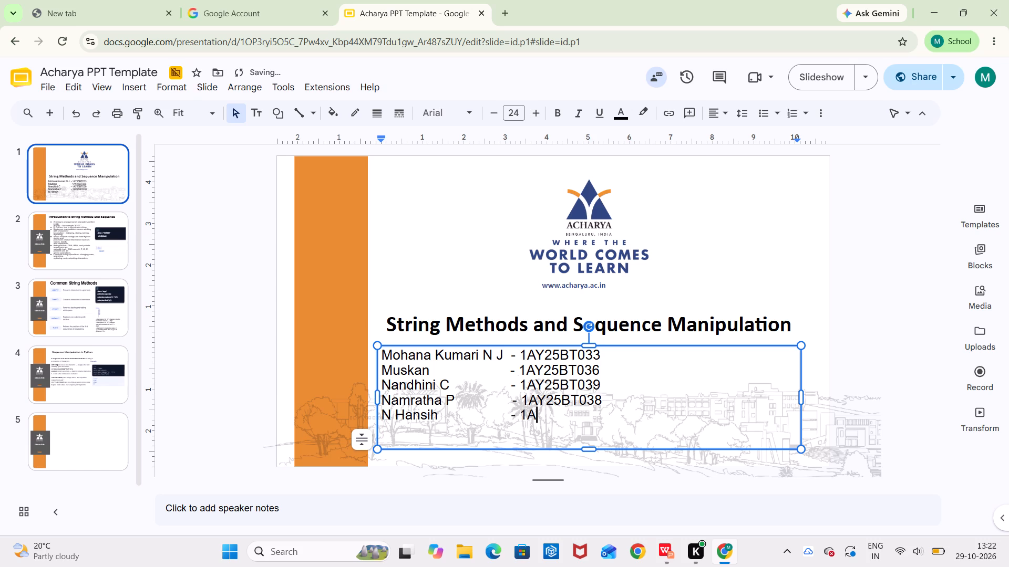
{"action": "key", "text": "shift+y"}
Complete the fifth student's registration number with the year, branch code and three-digit serial.
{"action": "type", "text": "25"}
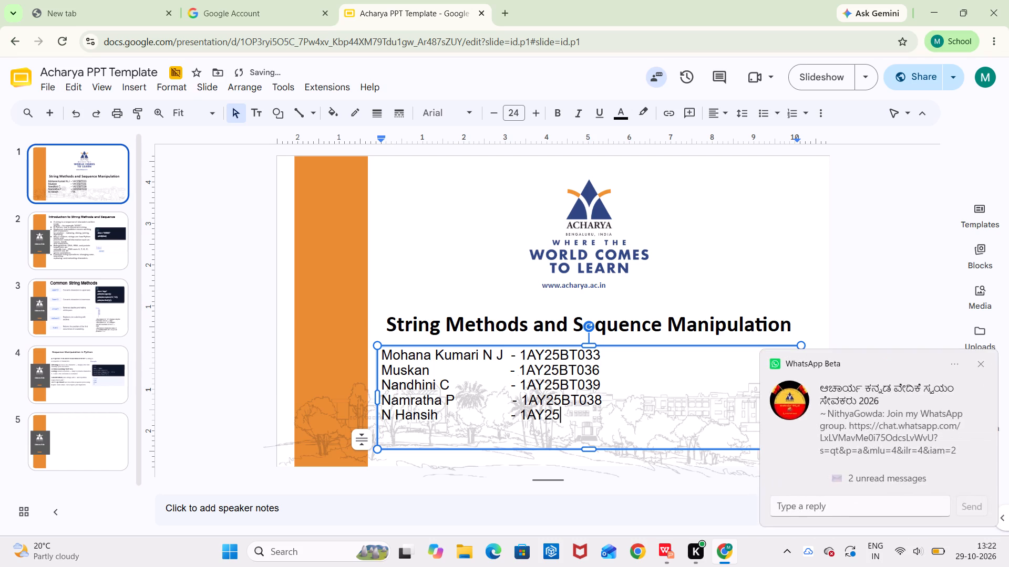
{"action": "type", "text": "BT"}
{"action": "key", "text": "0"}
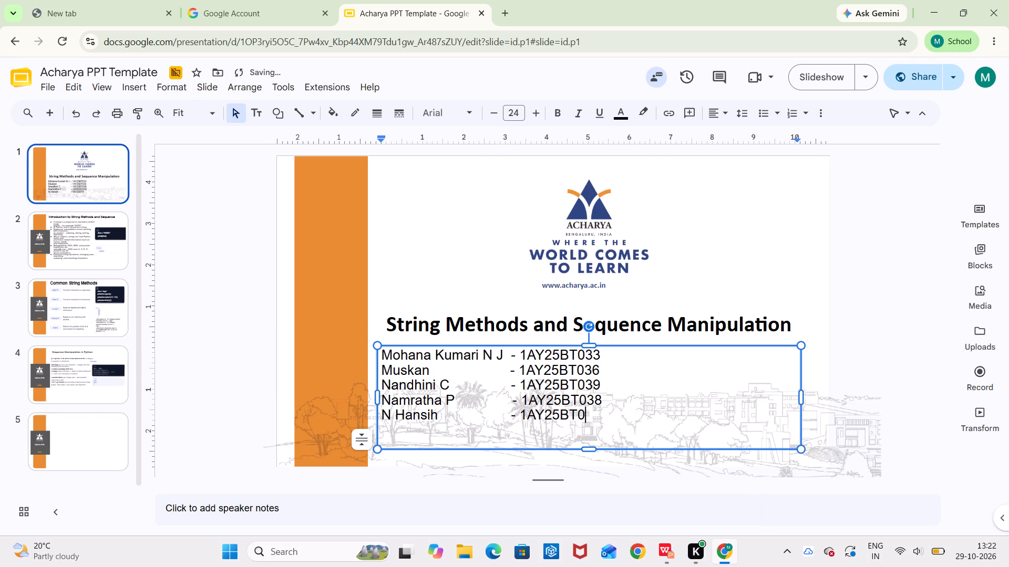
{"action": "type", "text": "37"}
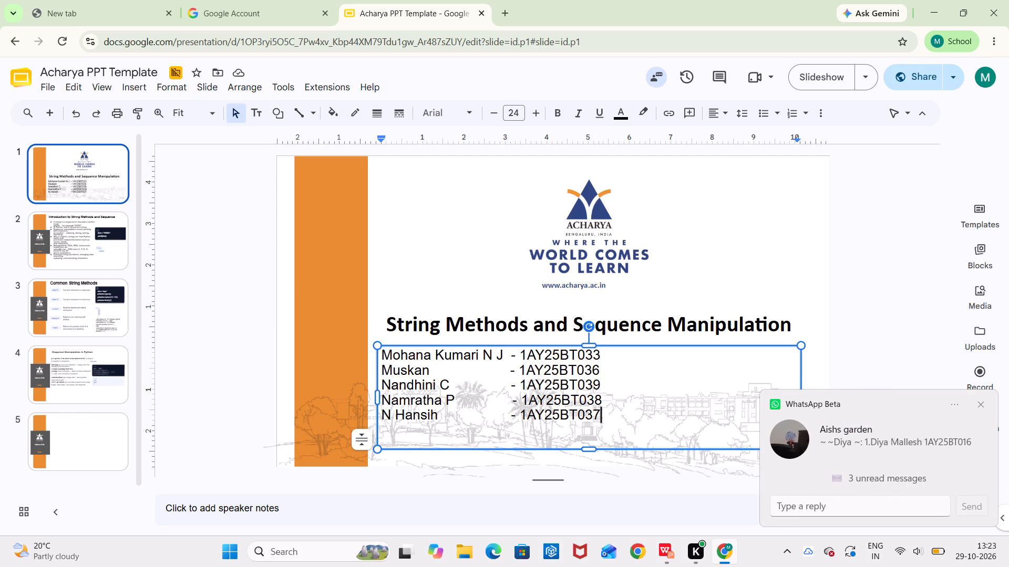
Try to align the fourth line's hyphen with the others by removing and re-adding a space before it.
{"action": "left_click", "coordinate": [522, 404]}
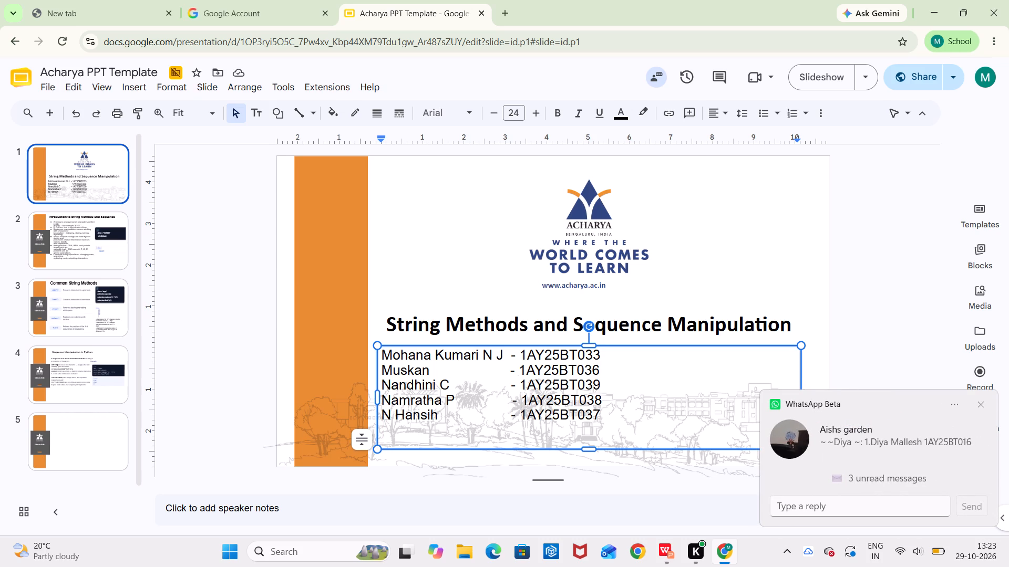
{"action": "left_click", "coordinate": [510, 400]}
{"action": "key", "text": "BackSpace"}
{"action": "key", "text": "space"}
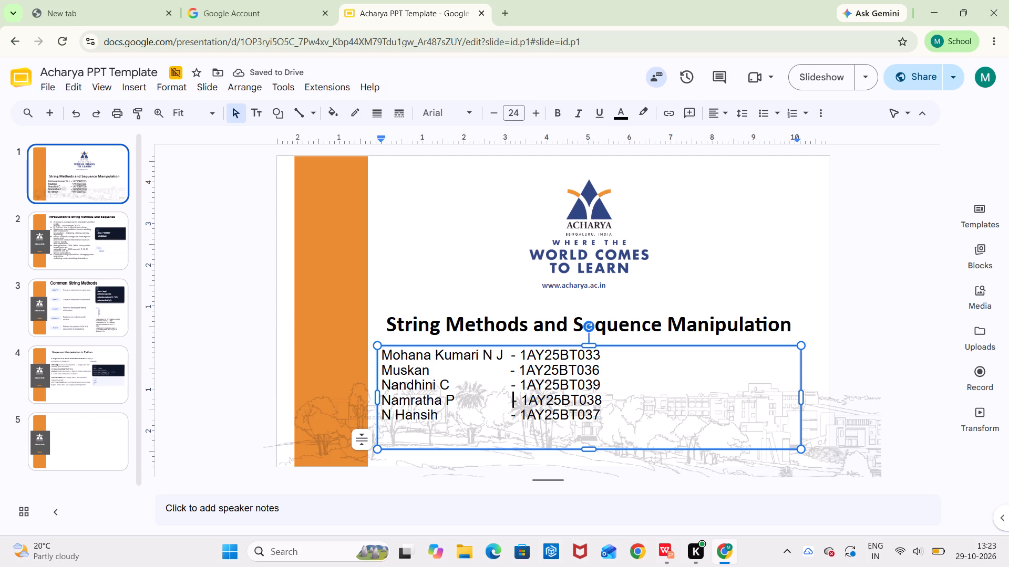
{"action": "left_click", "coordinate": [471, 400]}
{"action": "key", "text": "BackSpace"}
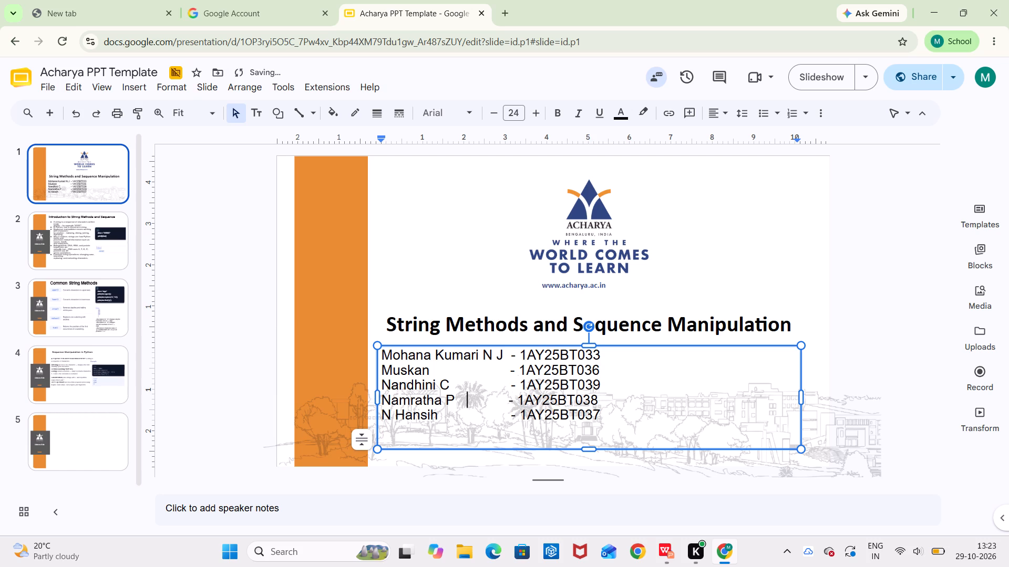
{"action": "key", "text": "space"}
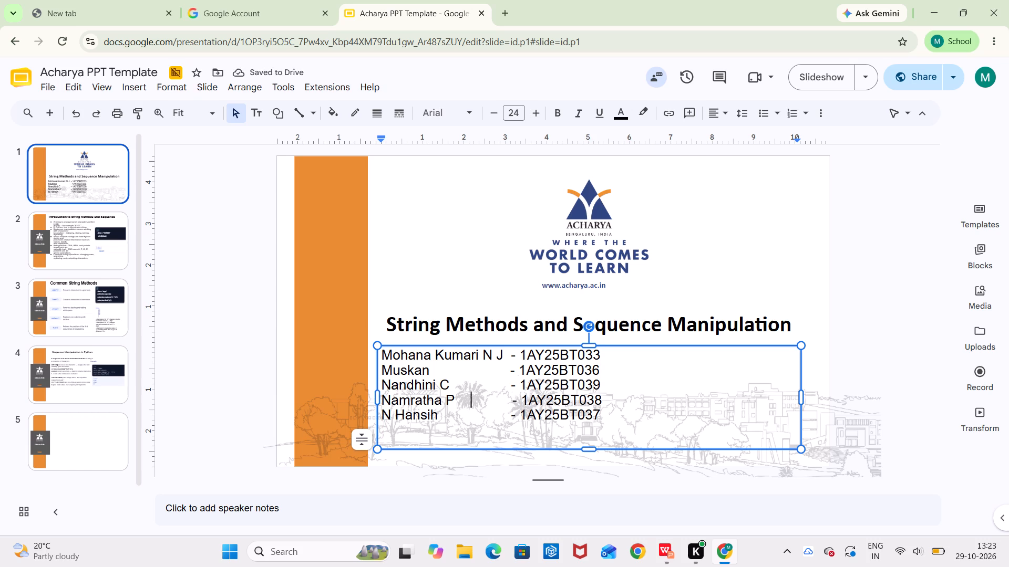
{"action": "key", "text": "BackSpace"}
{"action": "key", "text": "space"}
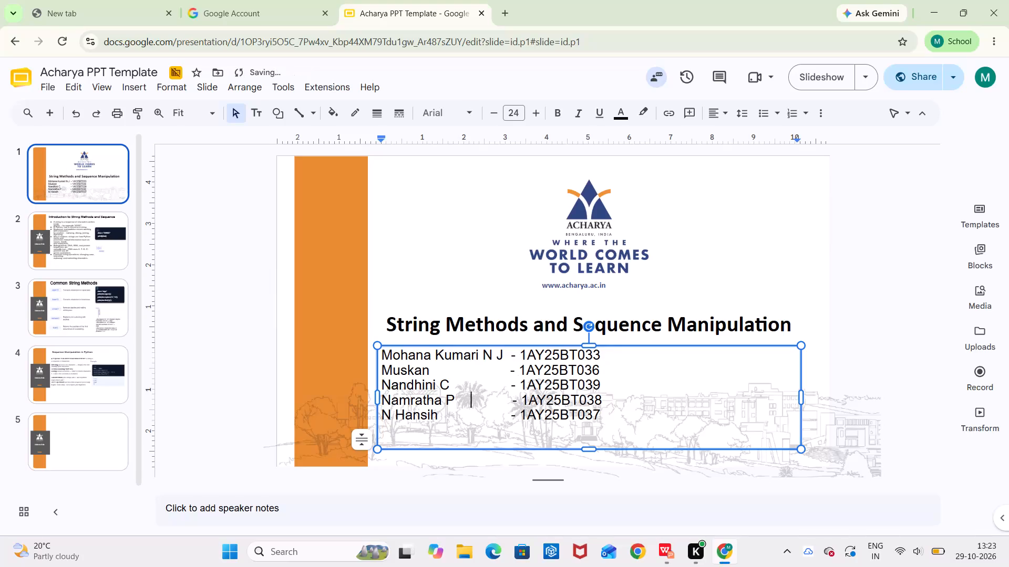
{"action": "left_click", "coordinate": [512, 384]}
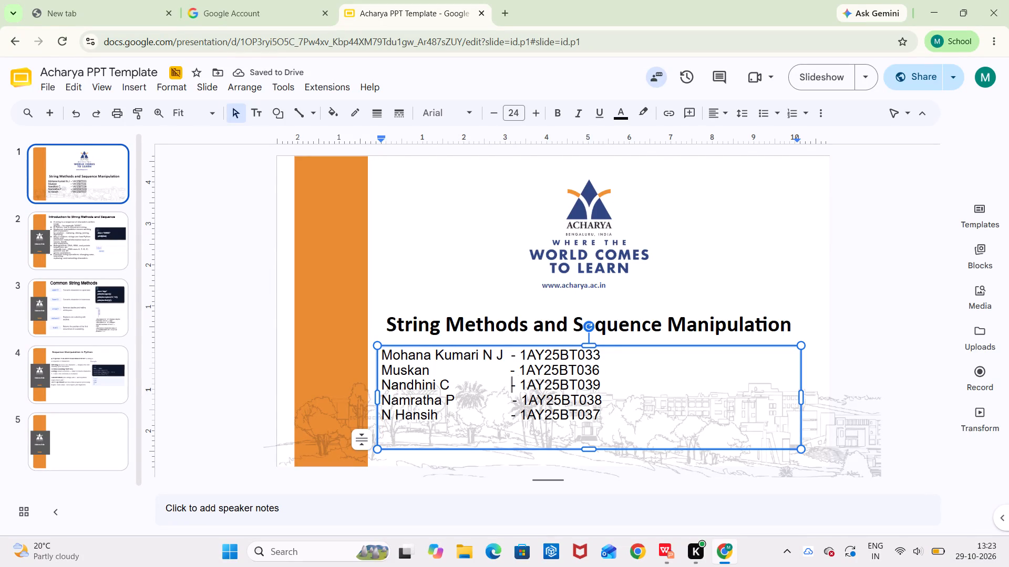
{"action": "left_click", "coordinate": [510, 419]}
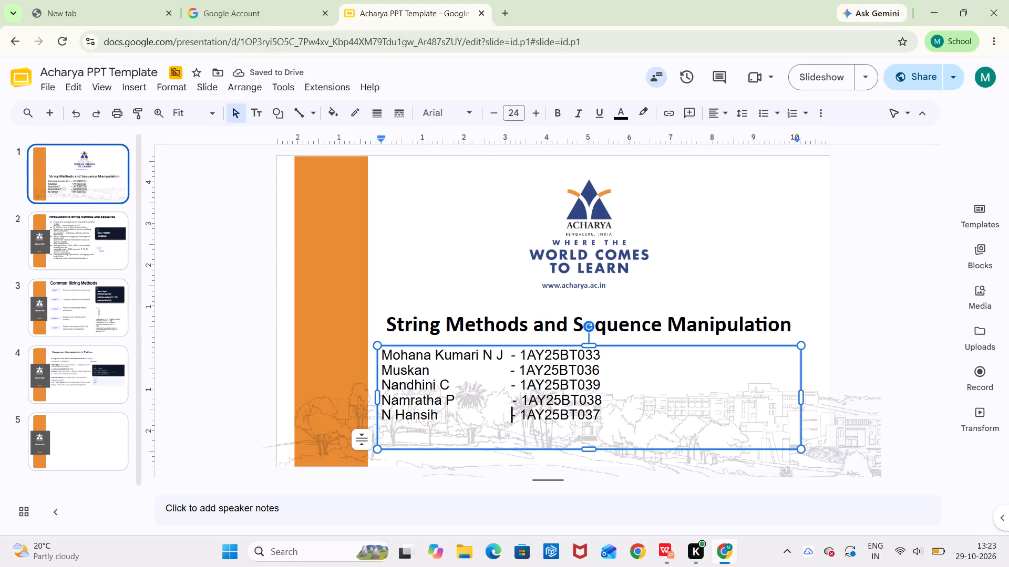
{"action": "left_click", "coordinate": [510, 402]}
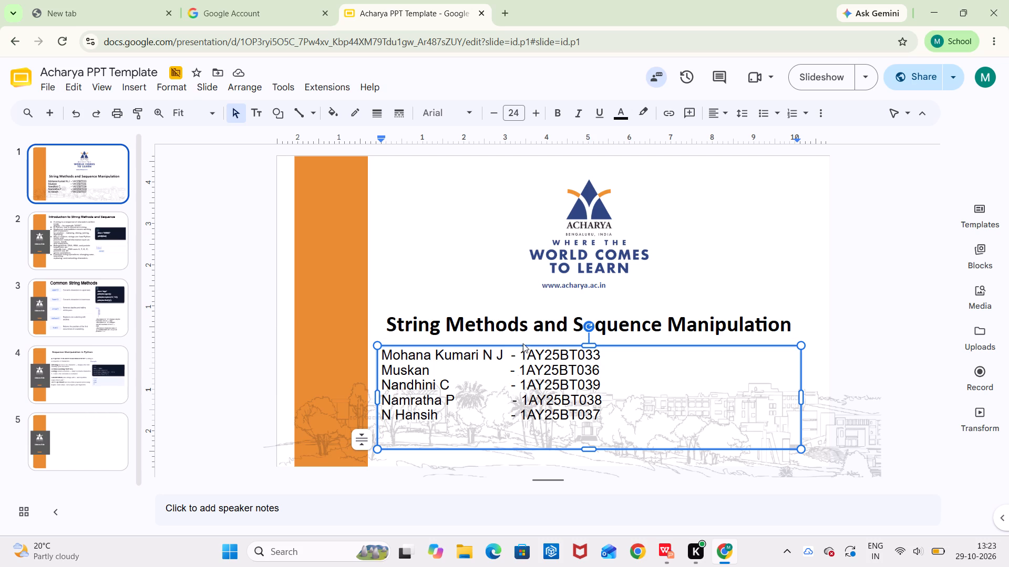
Shift the subtitle text box slightly down and right so the student list lines up with the title's left edge.
{"action": "left_click_drag", "start_coordinate": [638, 346], "coordinate": [640, 354]}
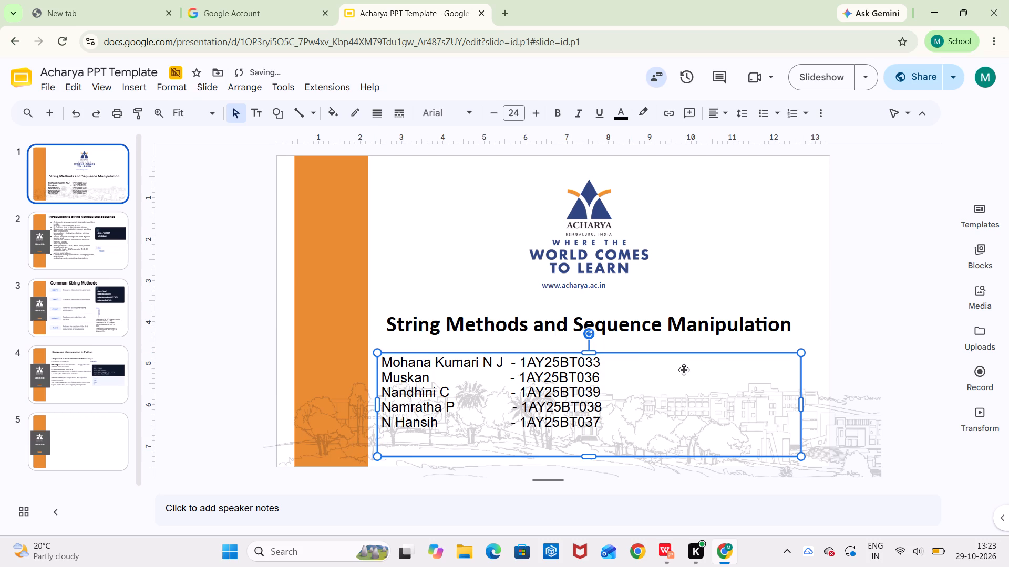
{"action": "left_click", "coordinate": [387, 363]}
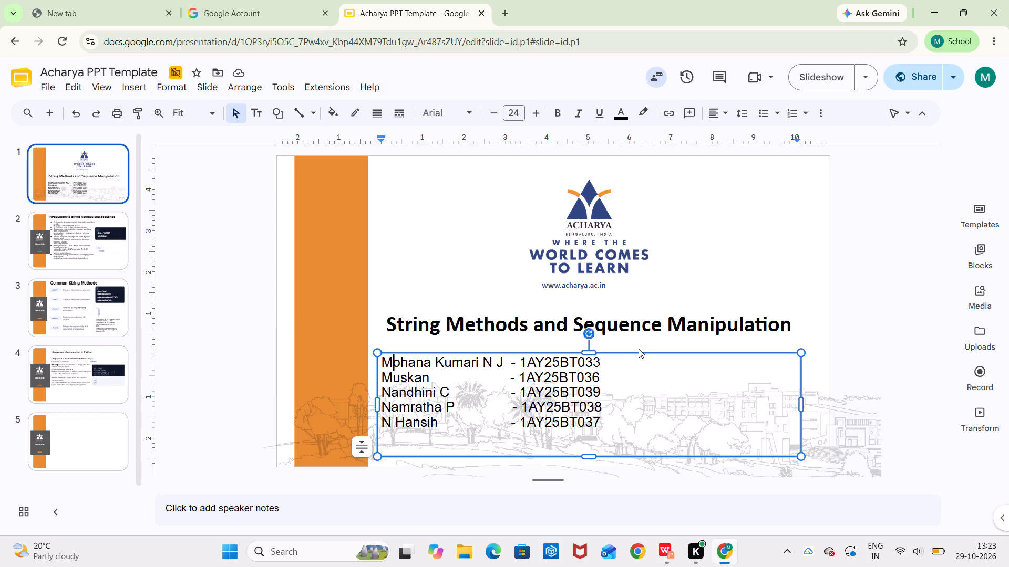
{"action": "left_click_drag", "start_coordinate": [639, 352], "coordinate": [640, 352]}
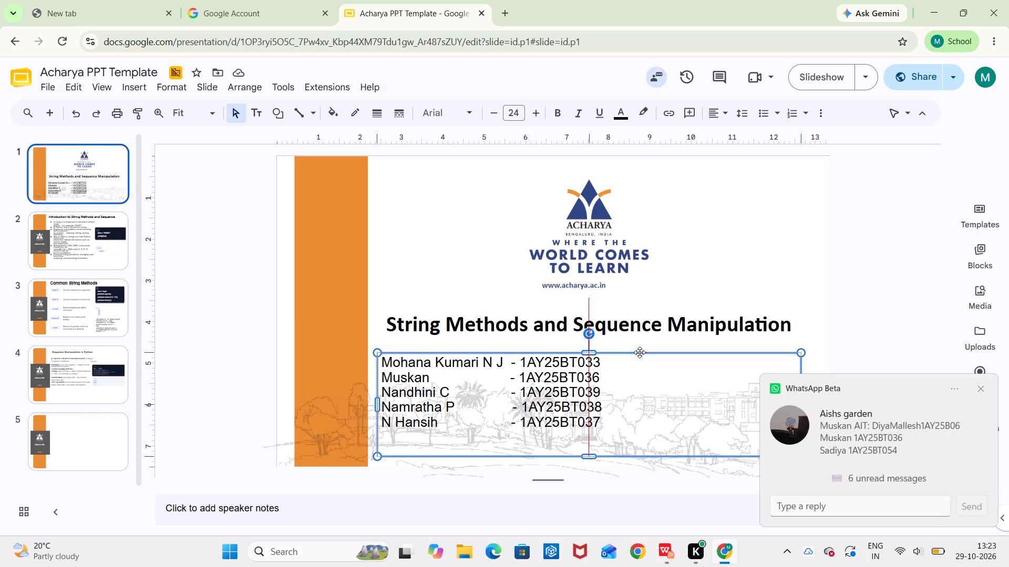
{"action": "left_click_drag", "start_coordinate": [640, 352], "coordinate": [645, 352]}
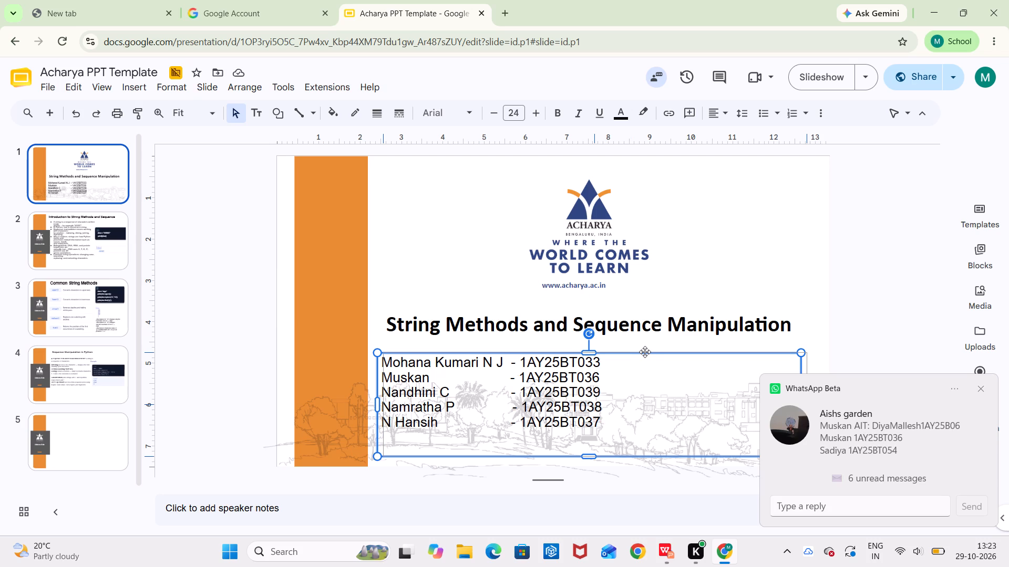
{"action": "left_click_drag", "start_coordinate": [645, 352], "coordinate": [643, 348]}
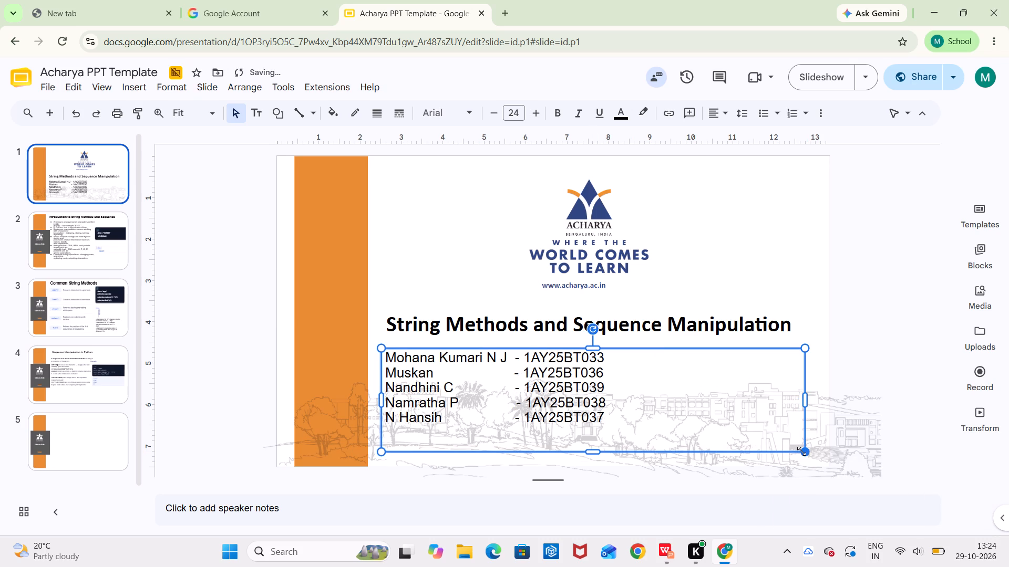
Enlarge the subtitle text box slightly from its lower-right corner, mainly widening it toward the slide's right edge.
{"action": "left_click_drag", "start_coordinate": [801, 451], "coordinate": [814, 453]}
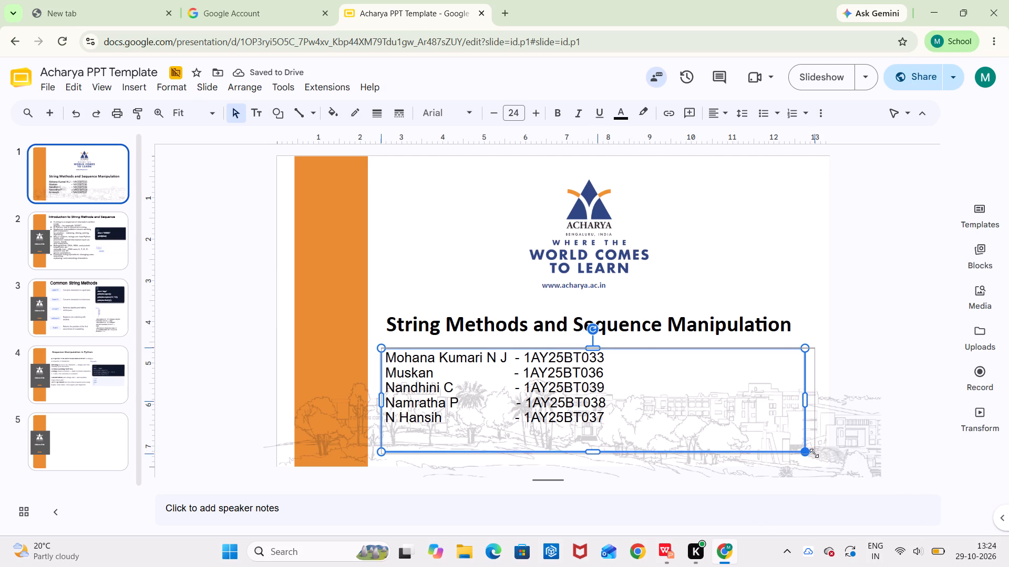
{"action": "left_click_drag", "start_coordinate": [814, 453], "coordinate": [815, 454]}
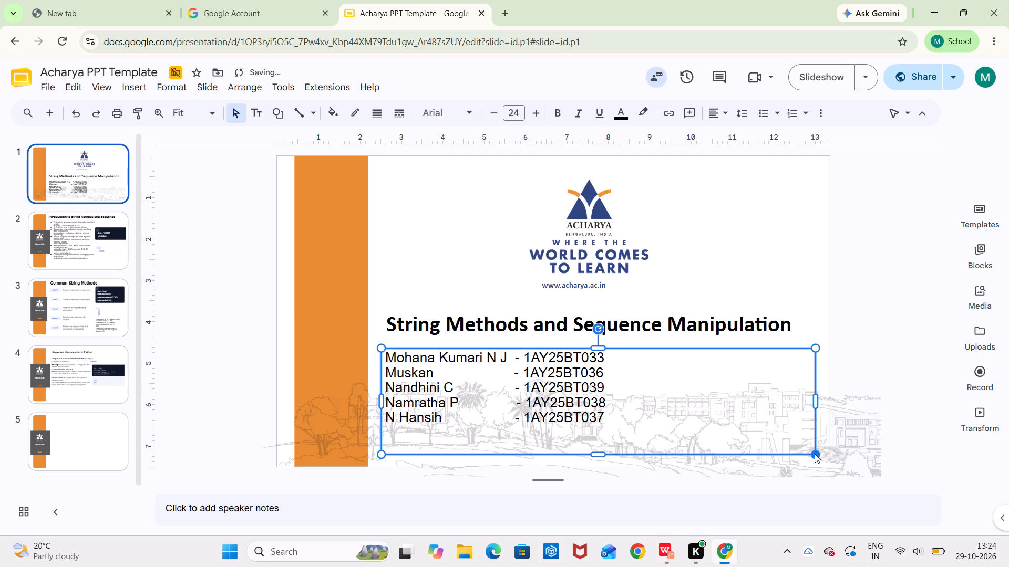
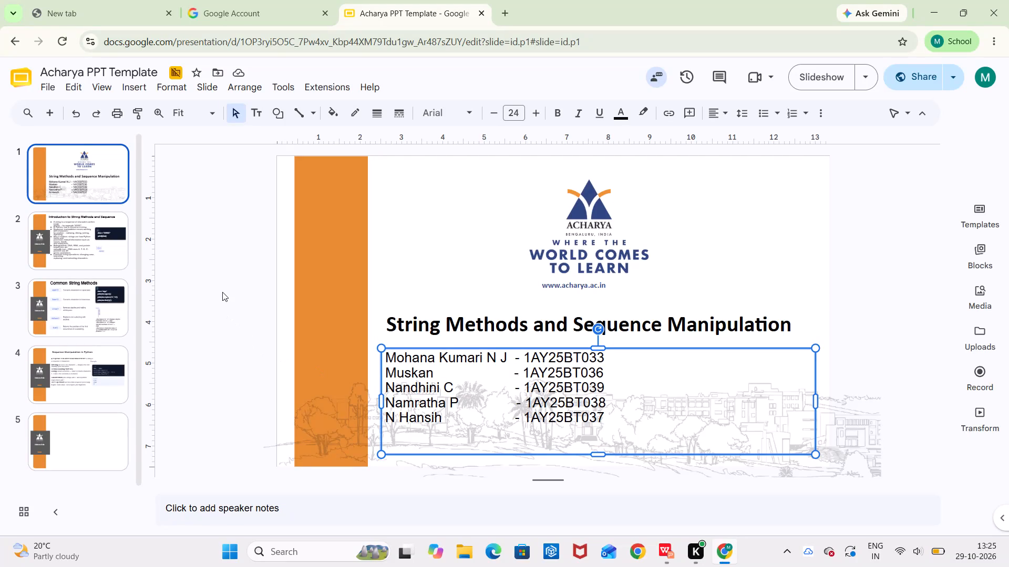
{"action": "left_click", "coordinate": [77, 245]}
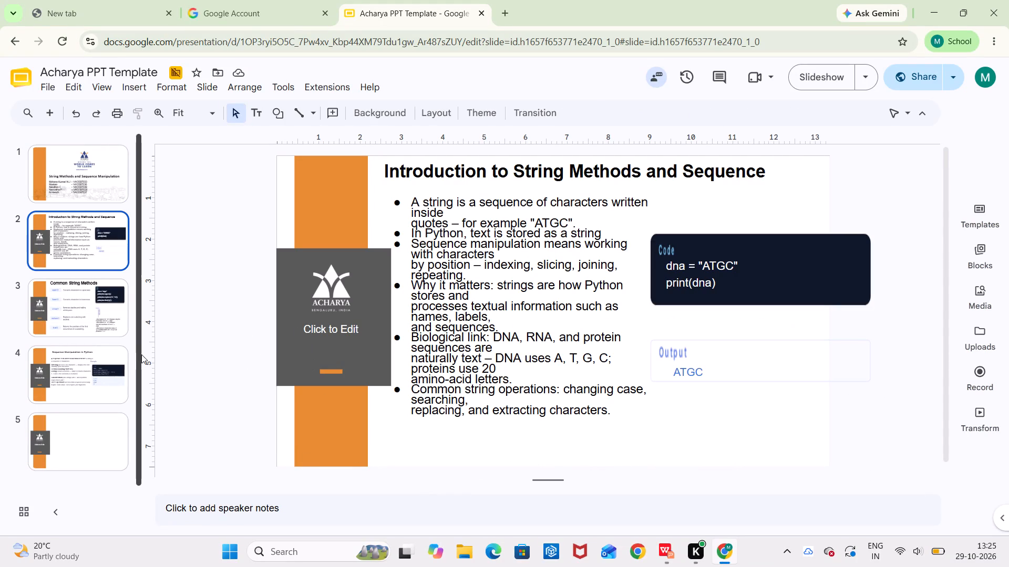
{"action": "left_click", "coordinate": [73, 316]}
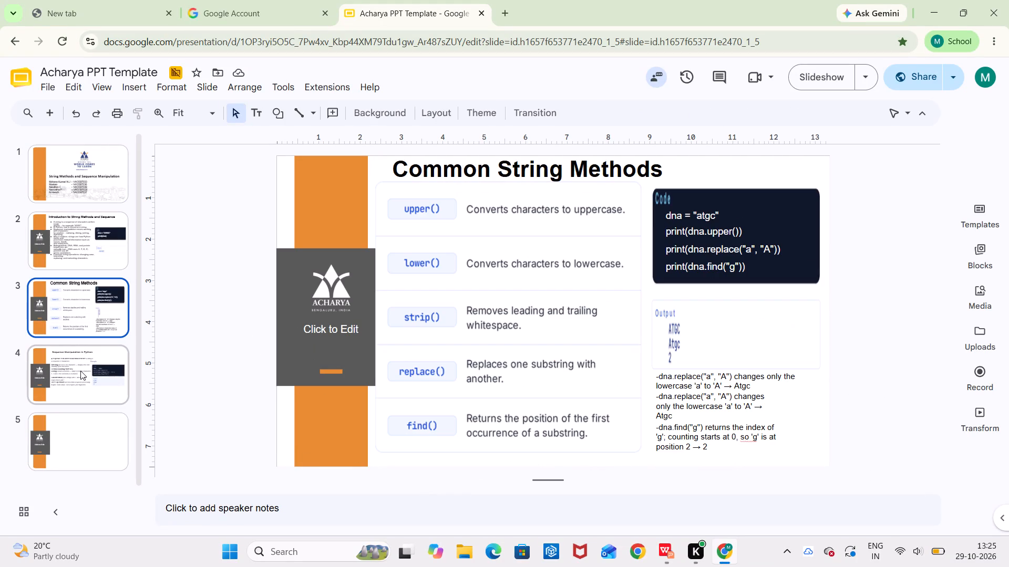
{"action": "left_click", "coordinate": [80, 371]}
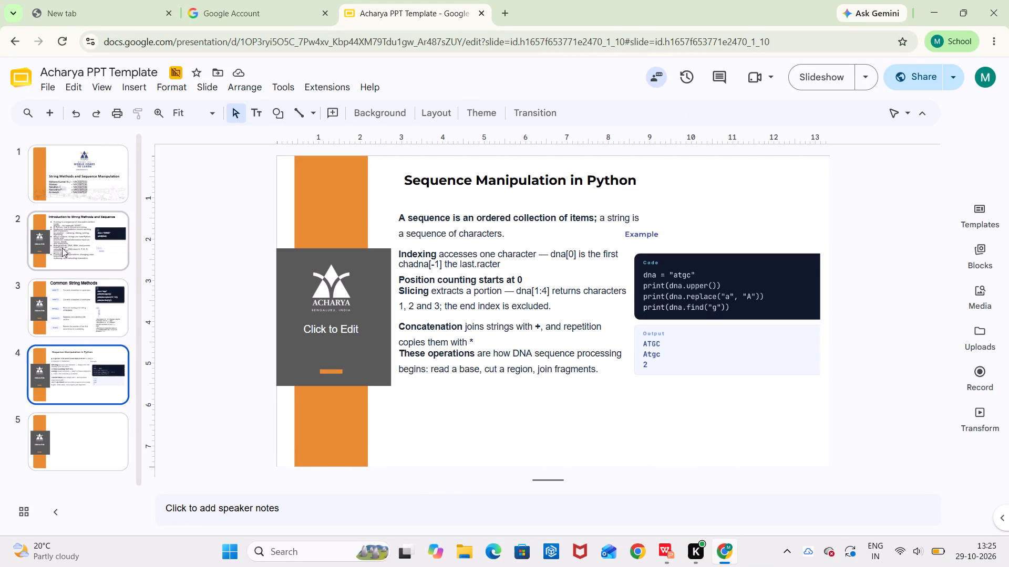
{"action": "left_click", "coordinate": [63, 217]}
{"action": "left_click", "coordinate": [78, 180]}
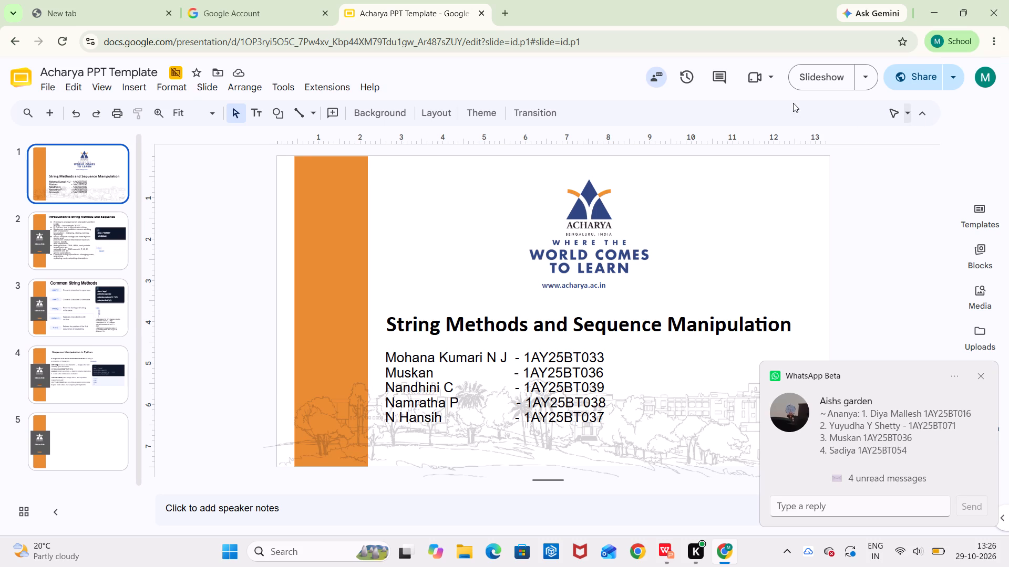
Cut the blank fifth slide that follows the Sequence Manipulation in Python slide out of the presentation.
{"action": "left_click", "coordinate": [869, 229]}
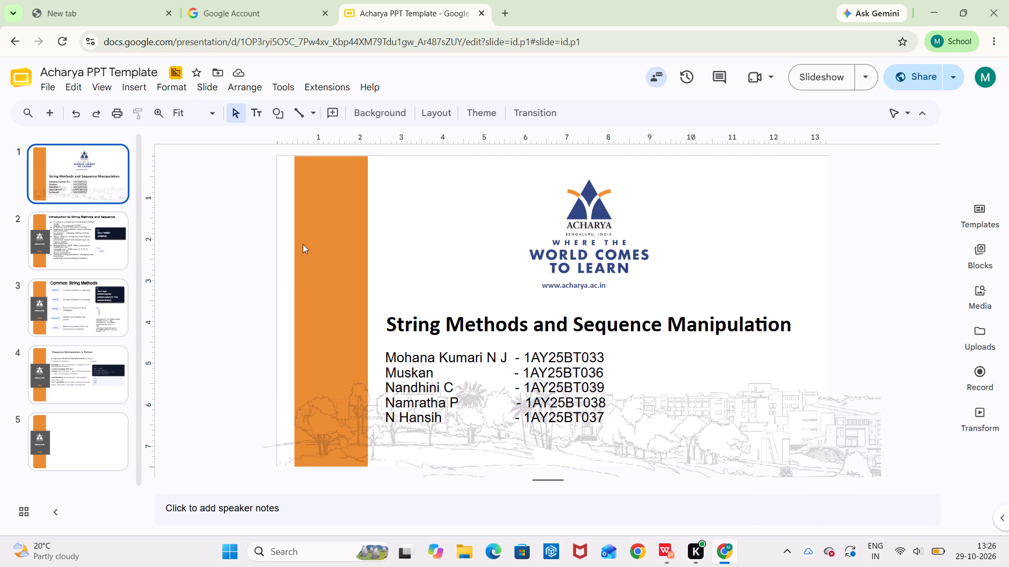
{"action": "left_click", "coordinate": [66, 418]}
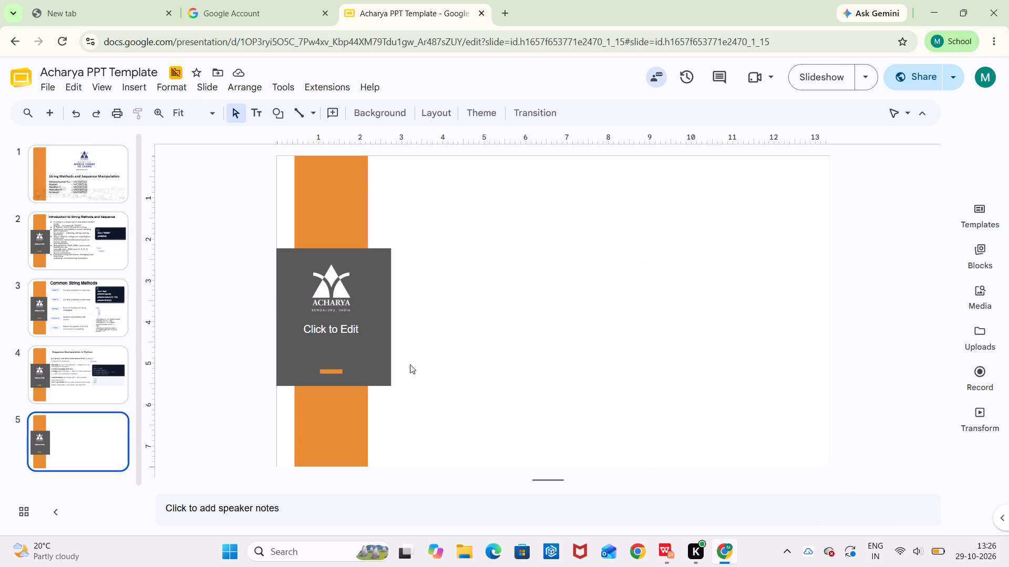
{"action": "left_click", "coordinate": [493, 309]}
{"action": "left_click_drag", "start_coordinate": [97, 429], "coordinate": [419, 476]}
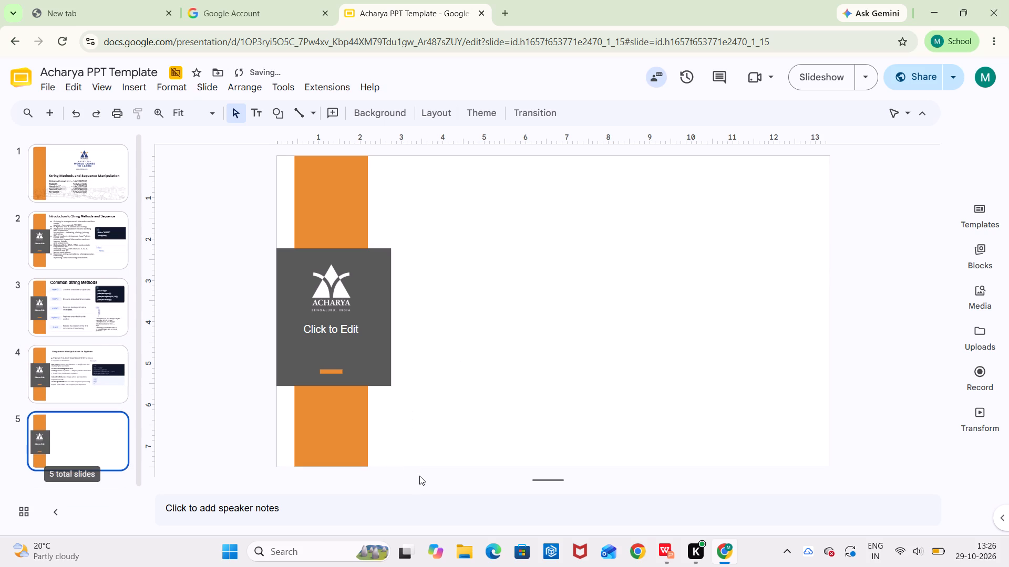
{"action": "left_click", "coordinate": [33, 449]}
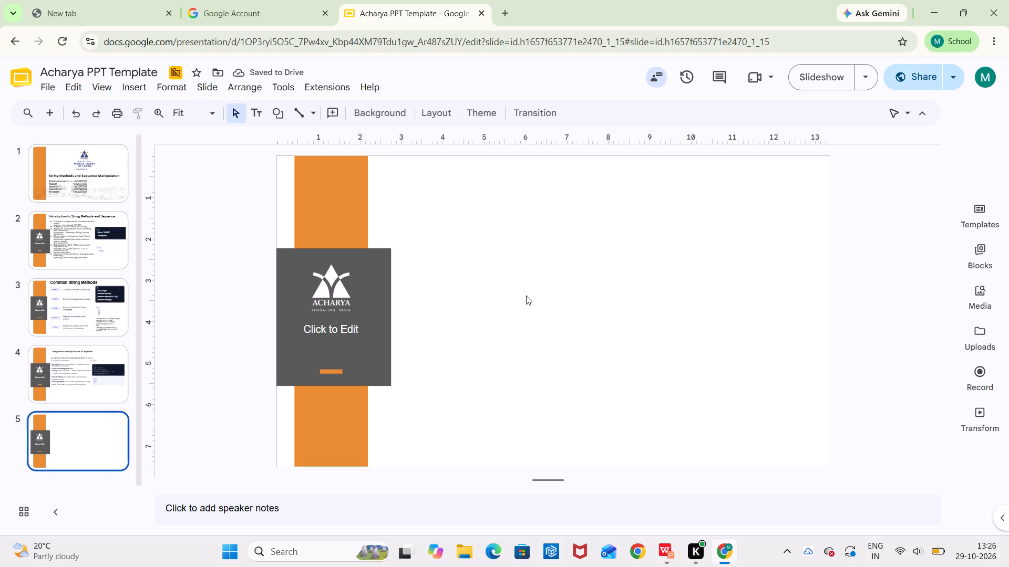
{"action": "left_click", "coordinate": [525, 296]}
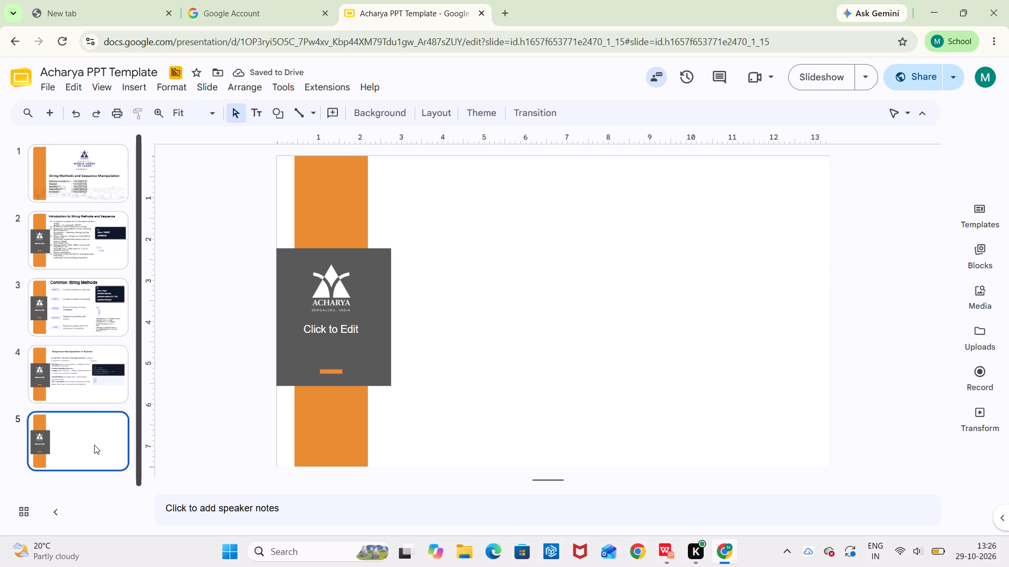
{"action": "right_click", "coordinate": [94, 445]}
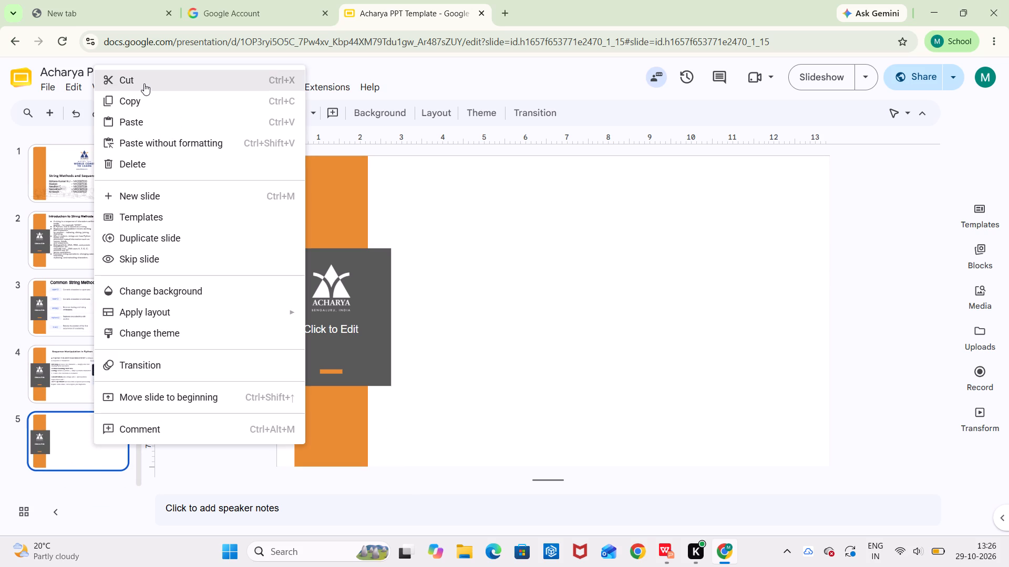
{"action": "left_click", "coordinate": [144, 83]}
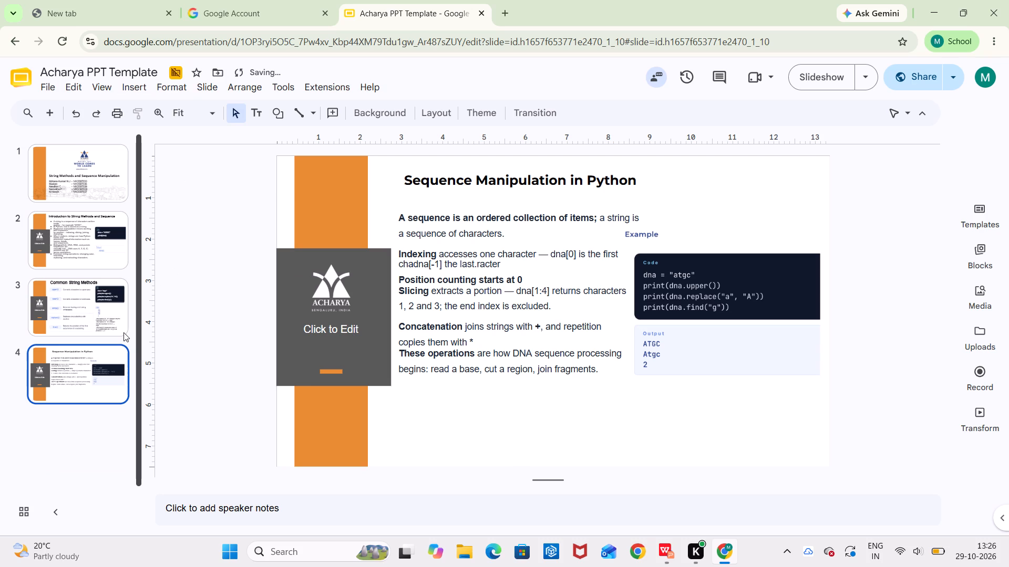
Open a new browser window.
{"action": "key", "text": "ctrl+n"}
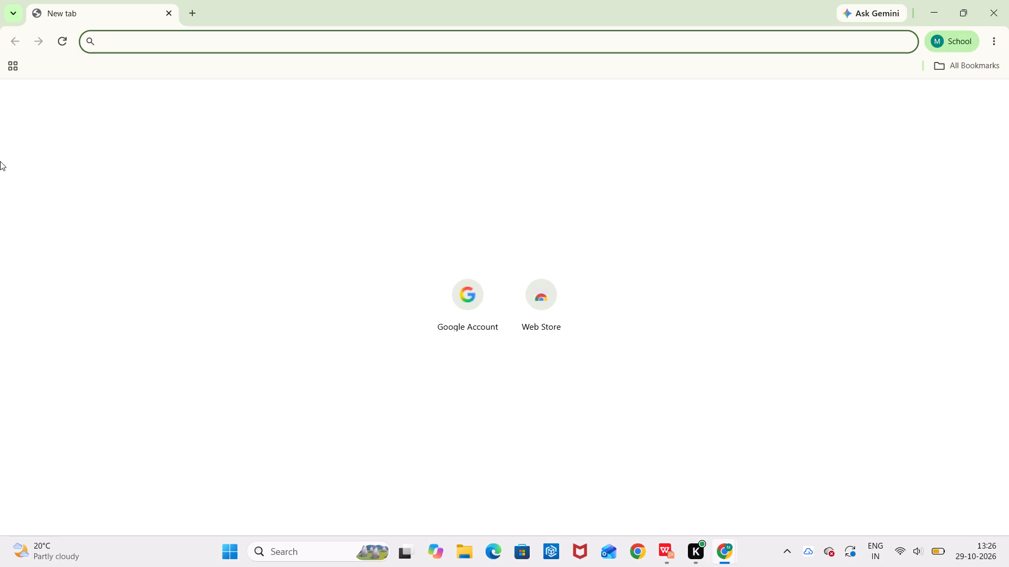
Close the blank new-tab window and add a new slide after the Sequence Manipulation in Python slide.
{"action": "left_click", "coordinate": [167, 17]}
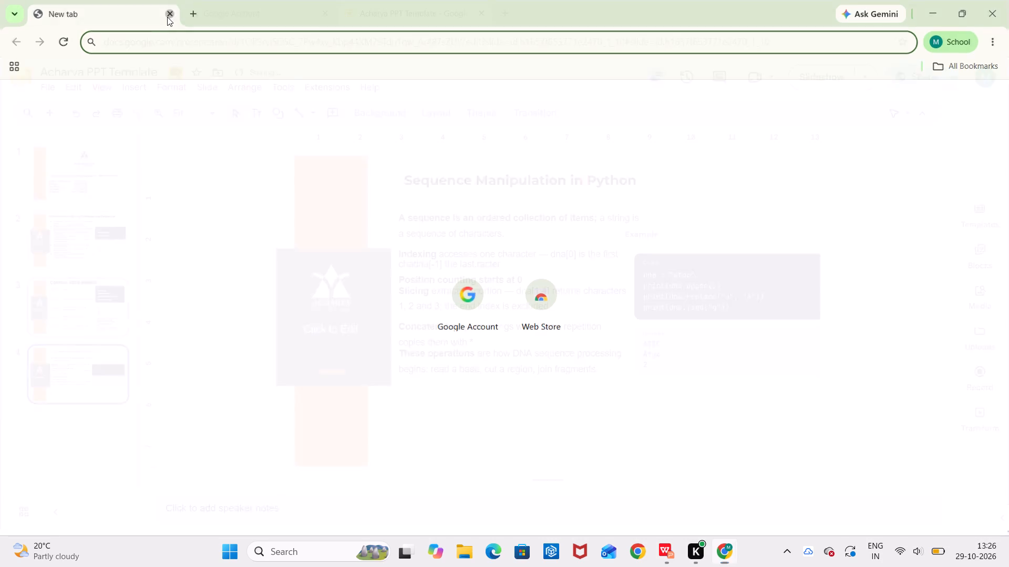
{"action": "key", "text": "ctrl+m"}
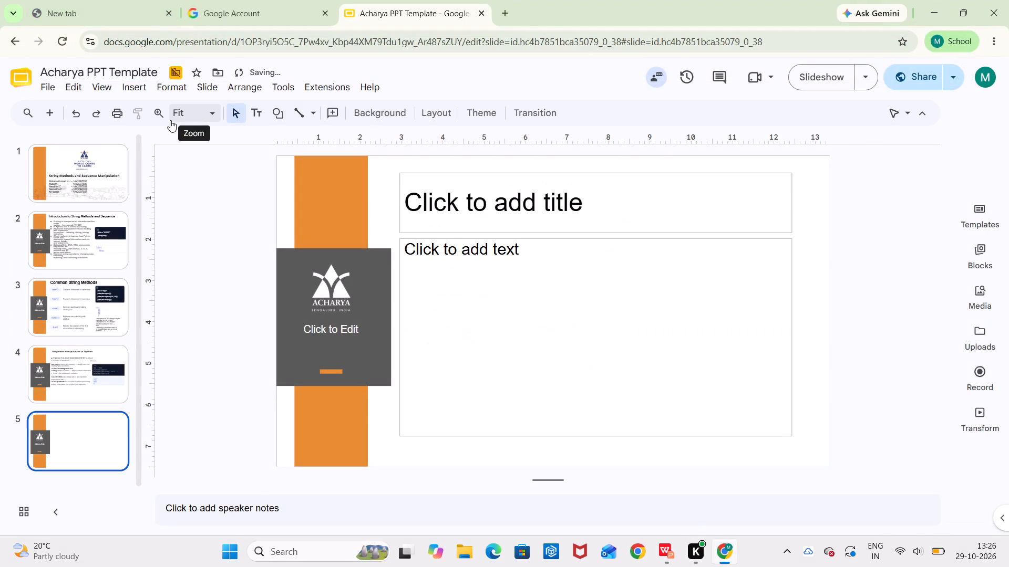
Cut the body text placeholder from new slide 5, keeping only its title placeholder.
{"action": "left_click", "coordinate": [503, 216]}
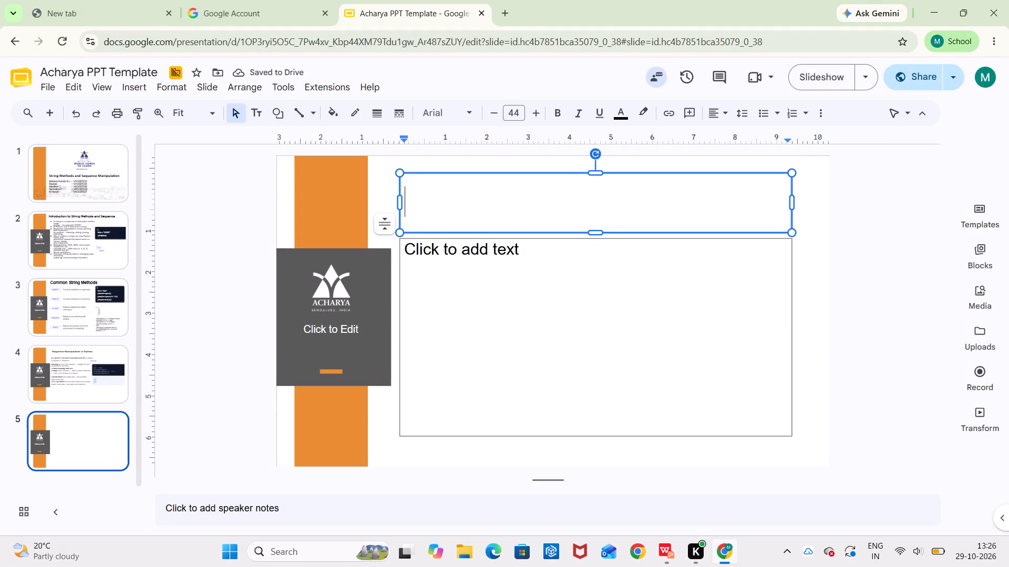
{"action": "left_click", "coordinate": [508, 246]}
{"action": "right_click", "coordinate": [508, 246]}
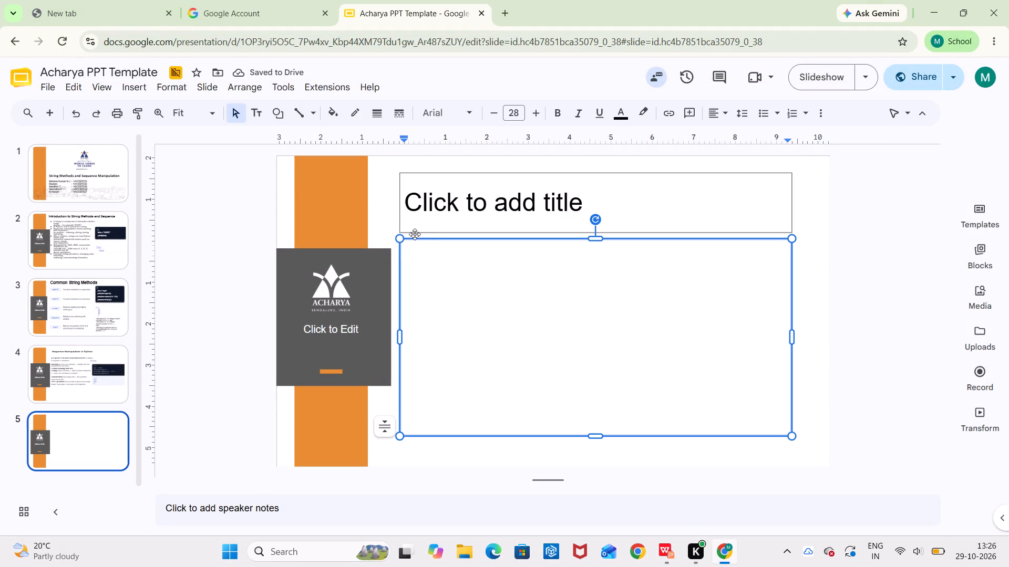
{"action": "right_click", "coordinate": [421, 238]}
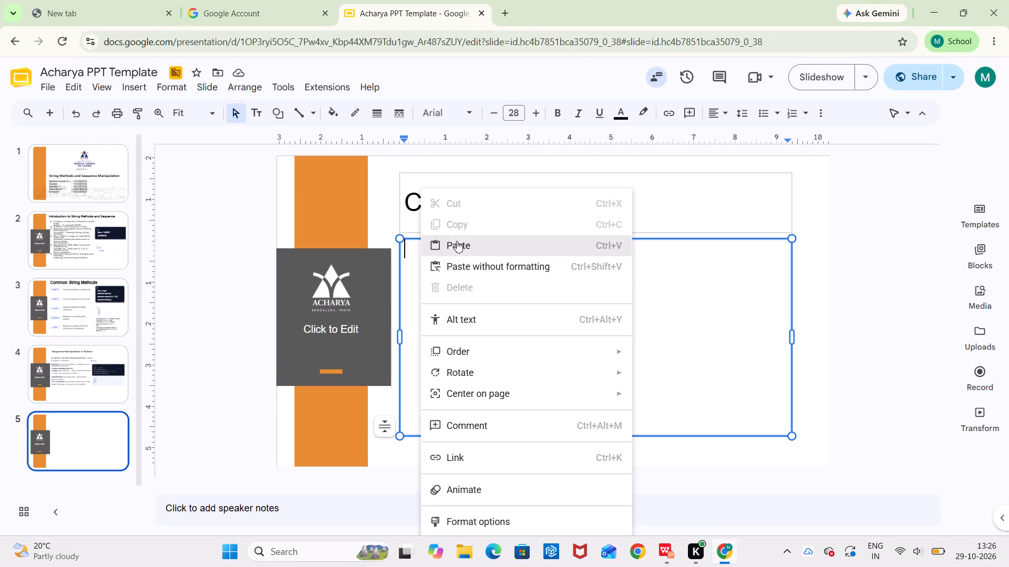
{"action": "left_click", "coordinate": [399, 374]}
{"action": "right_click", "coordinate": [399, 374]}
{"action": "right_click", "coordinate": [399, 374]}
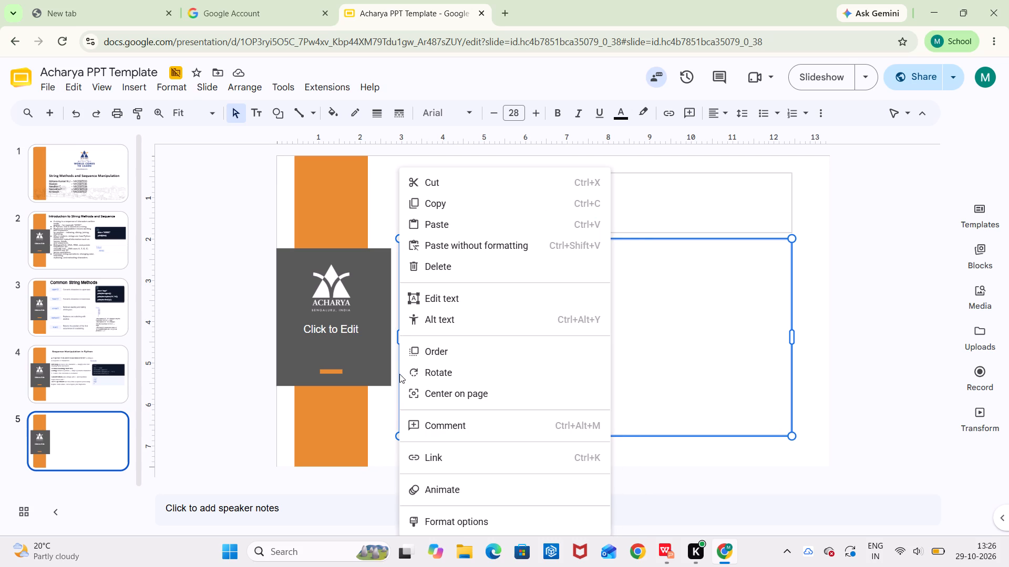
{"action": "left_click", "coordinate": [436, 187]}
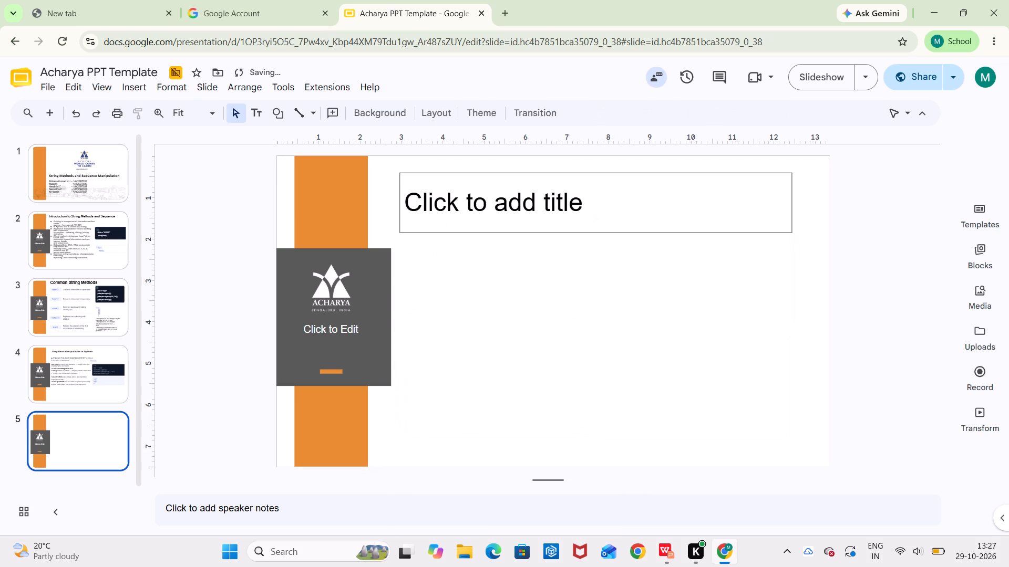
Enter THANK YOU in capitals as the title of slide 5.
{"action": "left_click", "coordinate": [447, 195]}
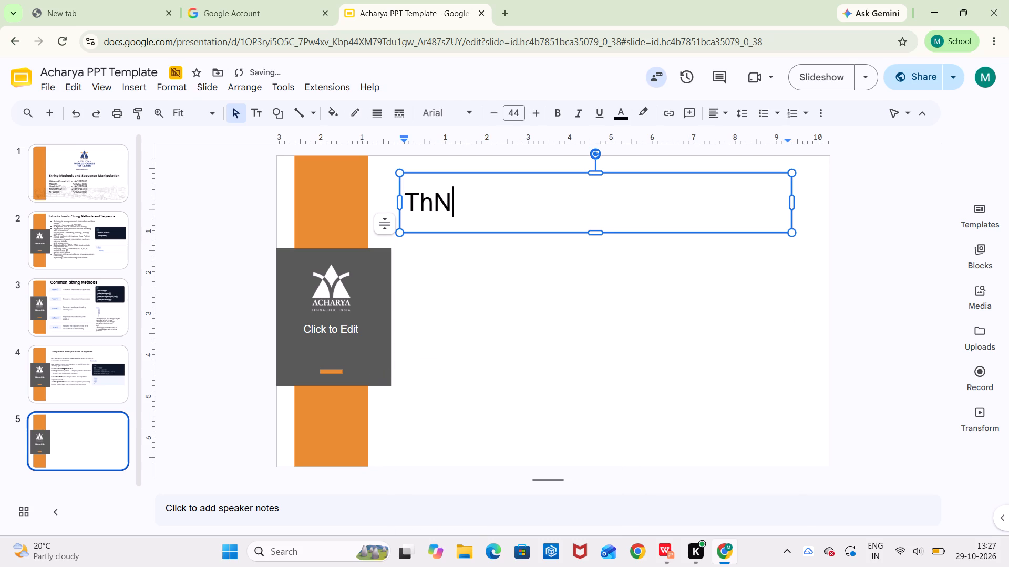
{"action": "key", "text": "BackSpace"}
{"action": "type", "text": "AK"}
{"action": "key", "text": "BackSpace"}
{"action": "key", "text": "BackSpace"}
{"action": "key", "text": "BackSpace"}
{"action": "type", "text": "HAN"}
{"action": "type", "text": "K YOU"}
{"action": "key", "text": "space"}
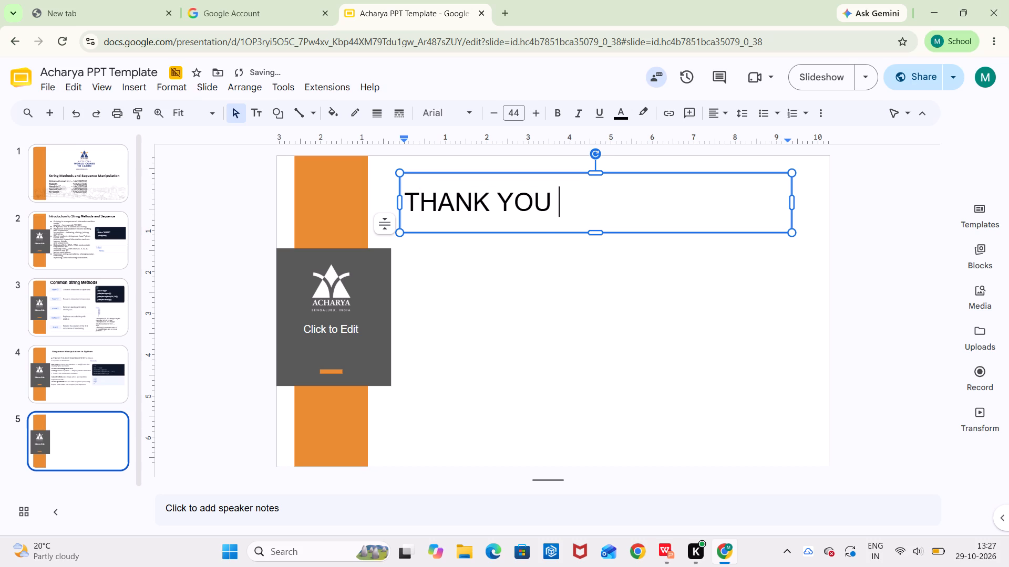
Insert thirteen spaces before THANK YOU to shift the text toward the middle of its title box.
{"action": "left_click", "coordinate": [403, 206]}
{"action": "left_click", "coordinate": [409, 201]}
{"action": "key", "text": "space"}
{"action": "key", "text": "space"}
{"action": "key", "text": "space"}
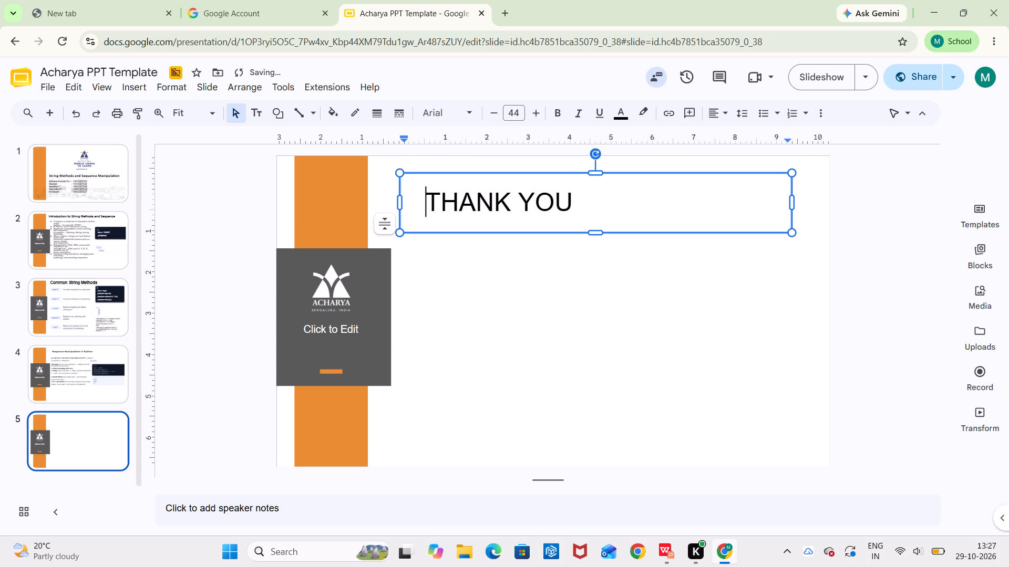
{"action": "key", "text": "space"}
{"action": "key", "text": "space"}
{"action": "key", "text": "space"}
{"action": "key", "text": "space"}
{"action": "key", "text": "space"}
{"action": "key", "text": "space"}
{"action": "key", "text": "space"}
{"action": "key", "text": "space"}
{"action": "key", "text": "space"}
{"action": "key", "text": "space"}
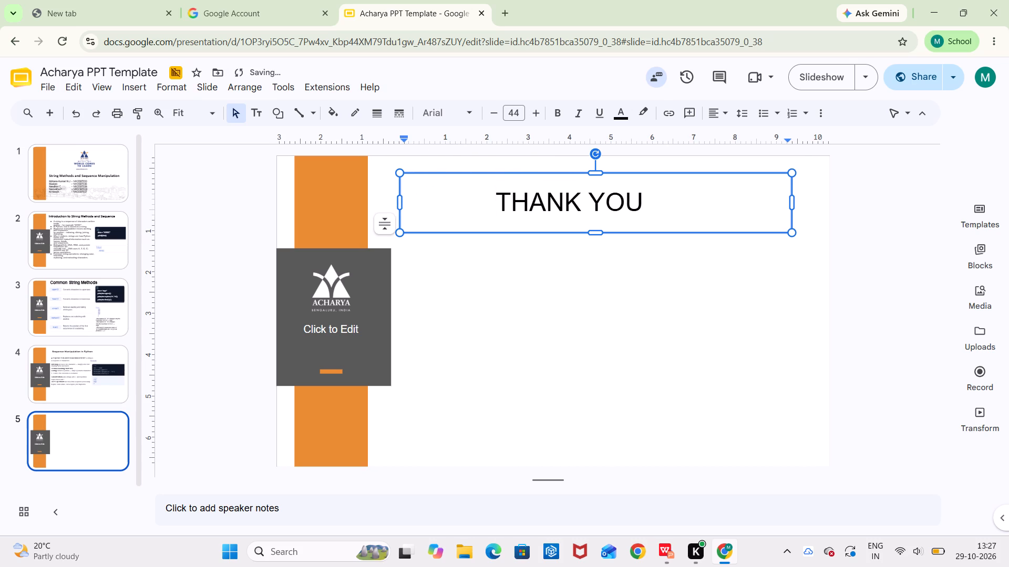
Move the THANK YOU title box down to the vertical middle of slide 5, beside the grey Acharya logo block.
{"action": "left_click_drag", "start_coordinate": [521, 172], "coordinate": [533, 261]}
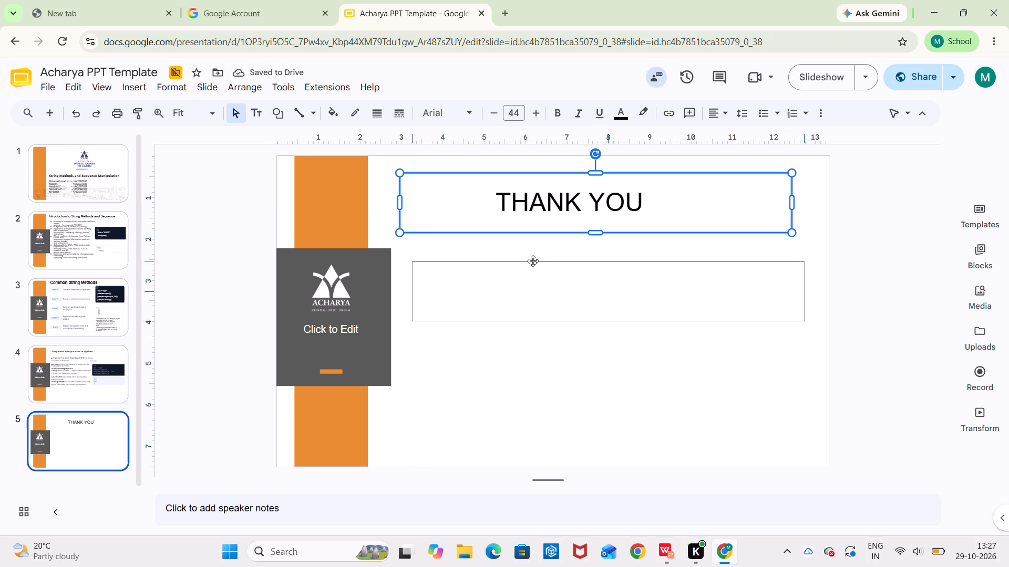
{"action": "left_click_drag", "start_coordinate": [533, 261], "coordinate": [531, 274]}
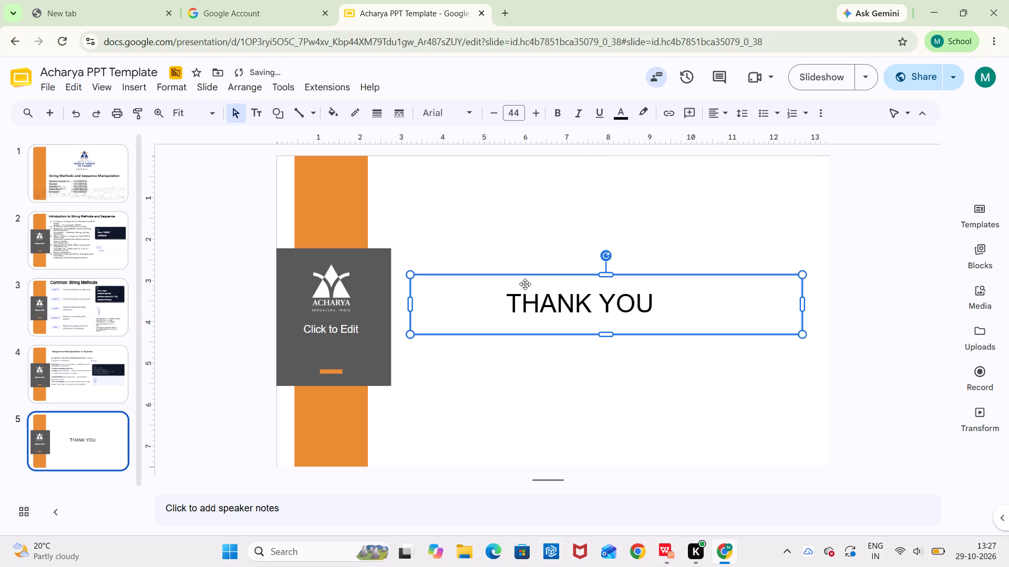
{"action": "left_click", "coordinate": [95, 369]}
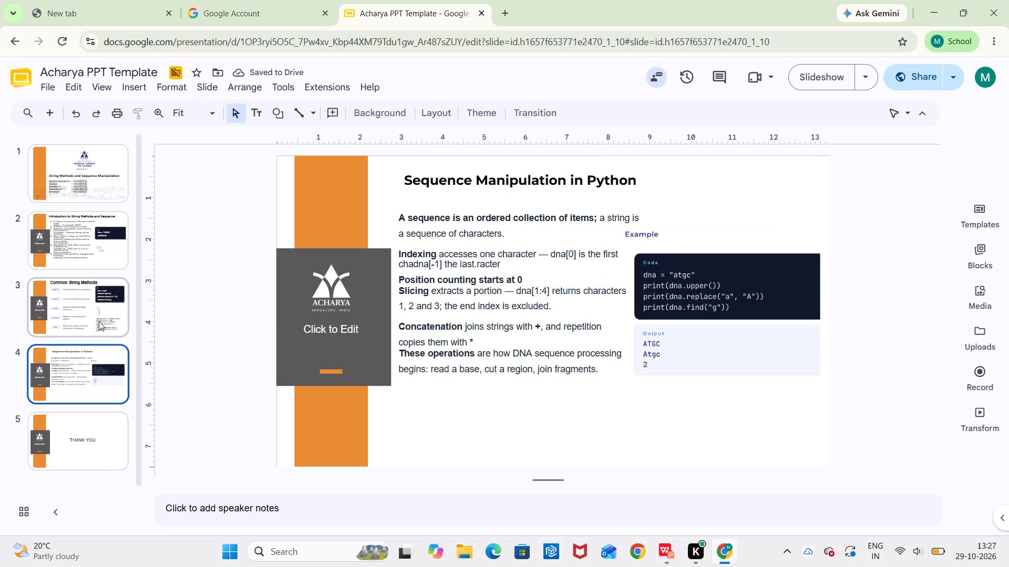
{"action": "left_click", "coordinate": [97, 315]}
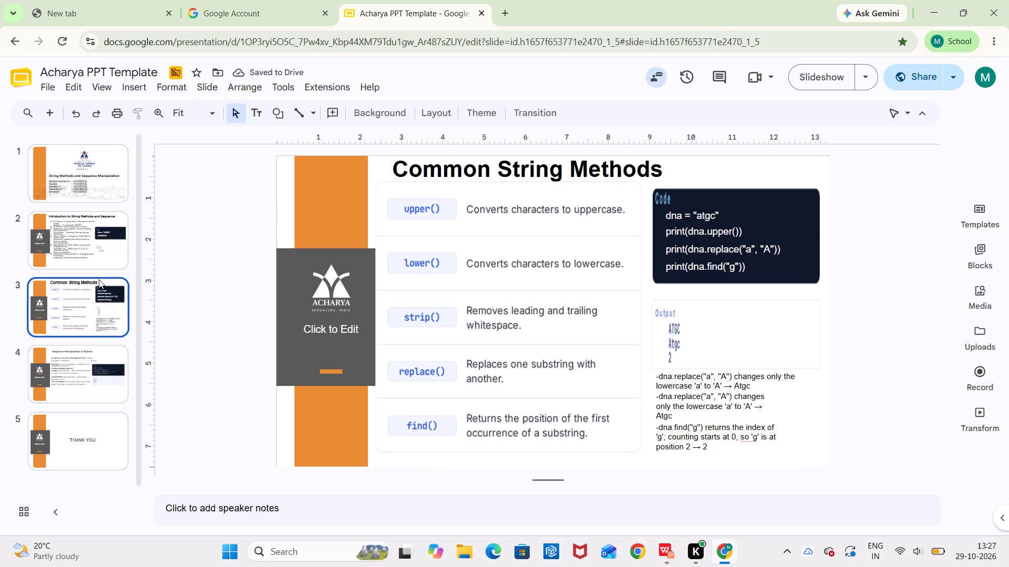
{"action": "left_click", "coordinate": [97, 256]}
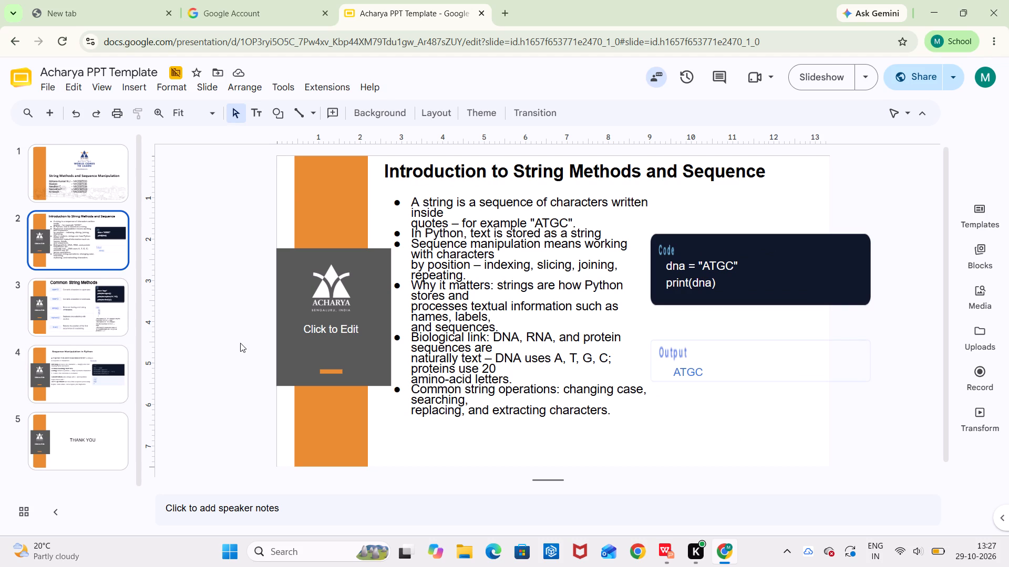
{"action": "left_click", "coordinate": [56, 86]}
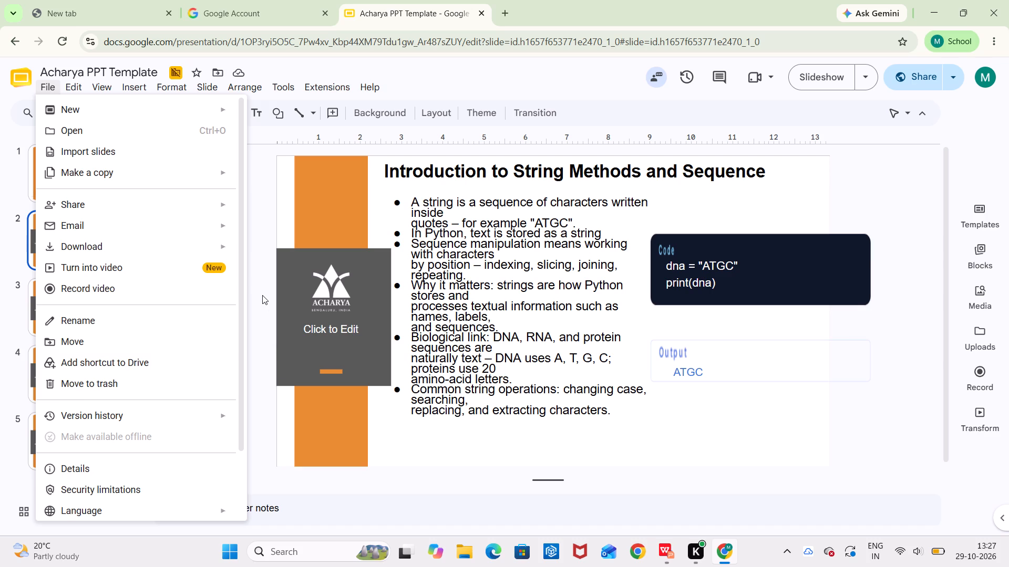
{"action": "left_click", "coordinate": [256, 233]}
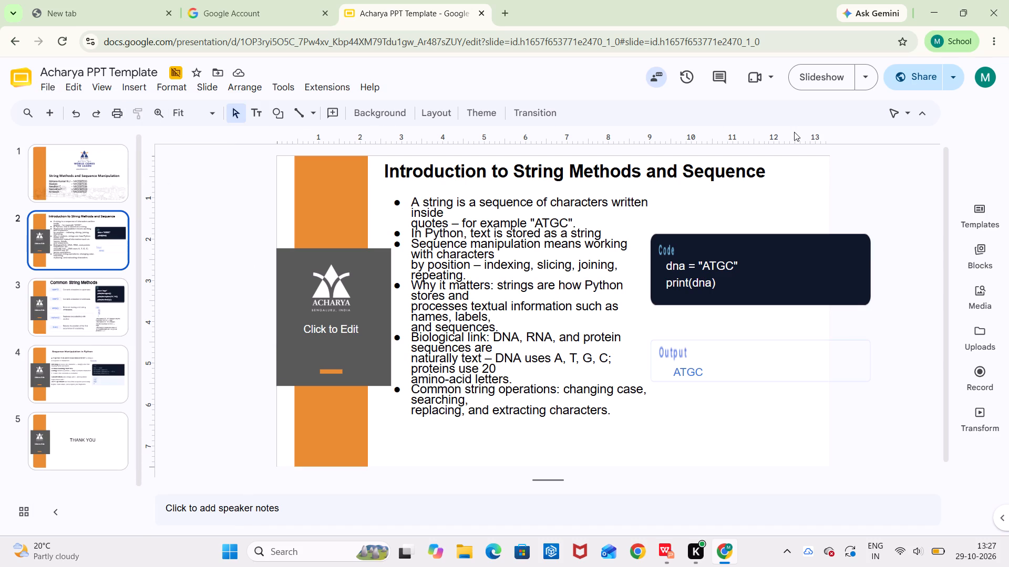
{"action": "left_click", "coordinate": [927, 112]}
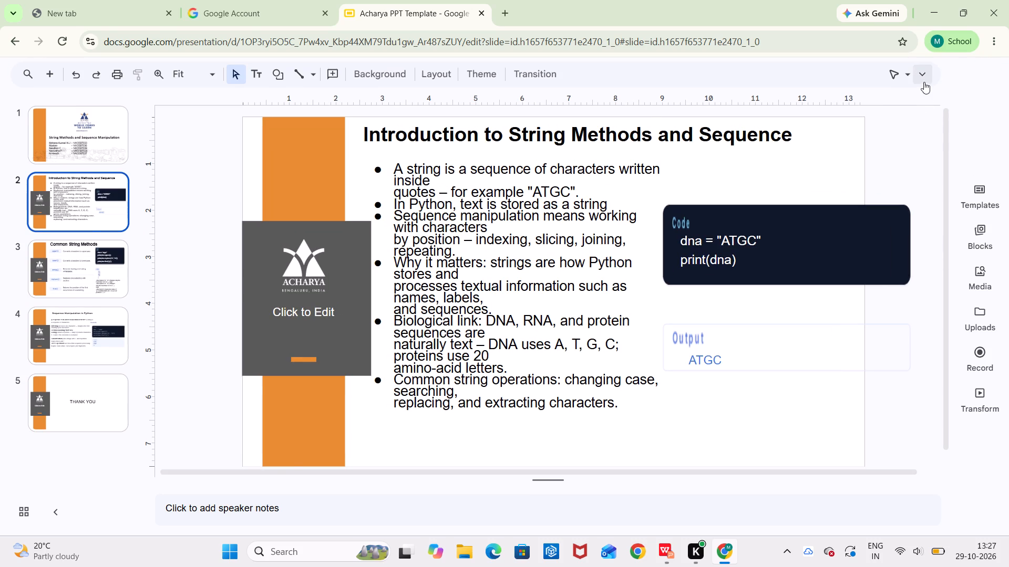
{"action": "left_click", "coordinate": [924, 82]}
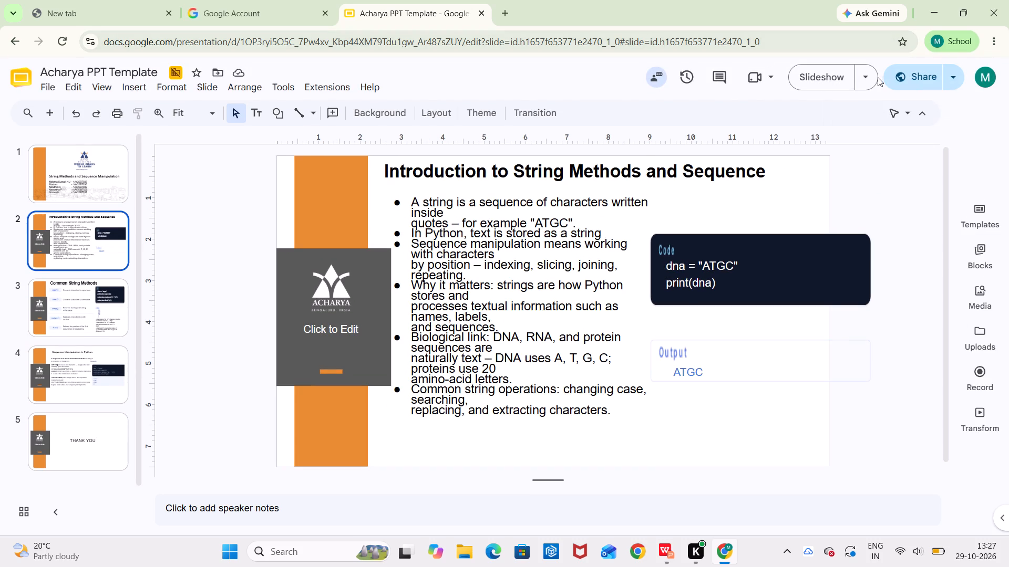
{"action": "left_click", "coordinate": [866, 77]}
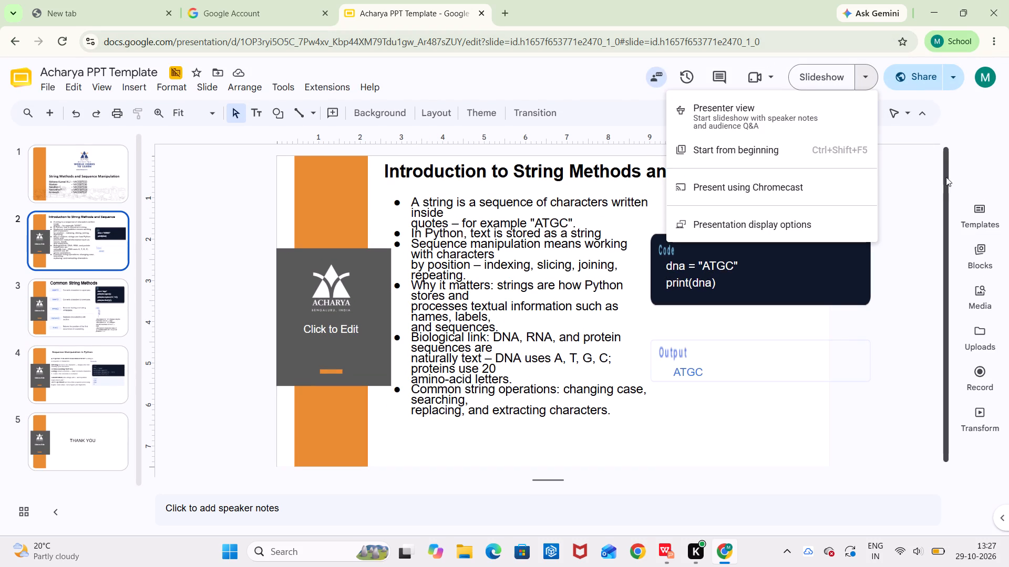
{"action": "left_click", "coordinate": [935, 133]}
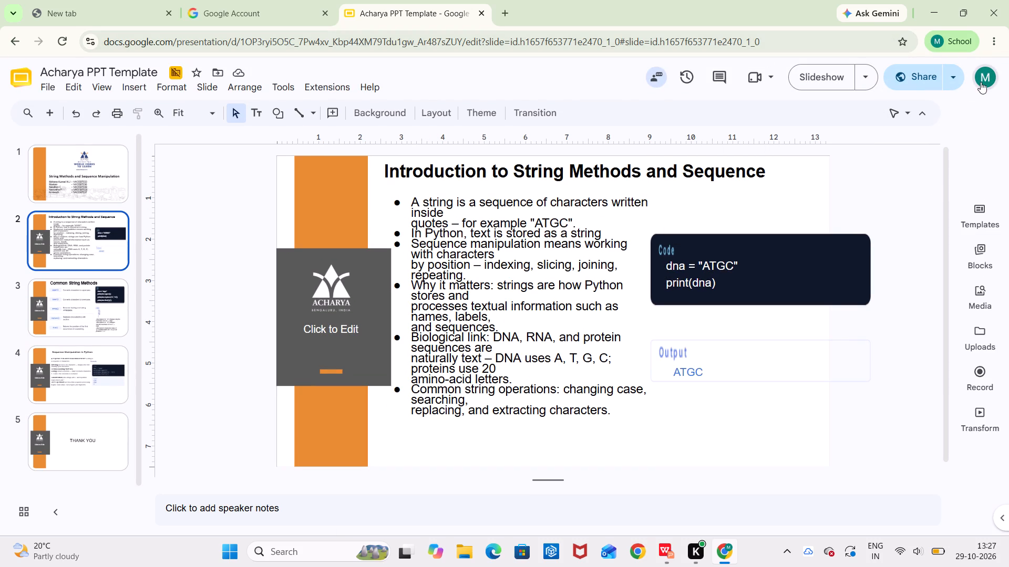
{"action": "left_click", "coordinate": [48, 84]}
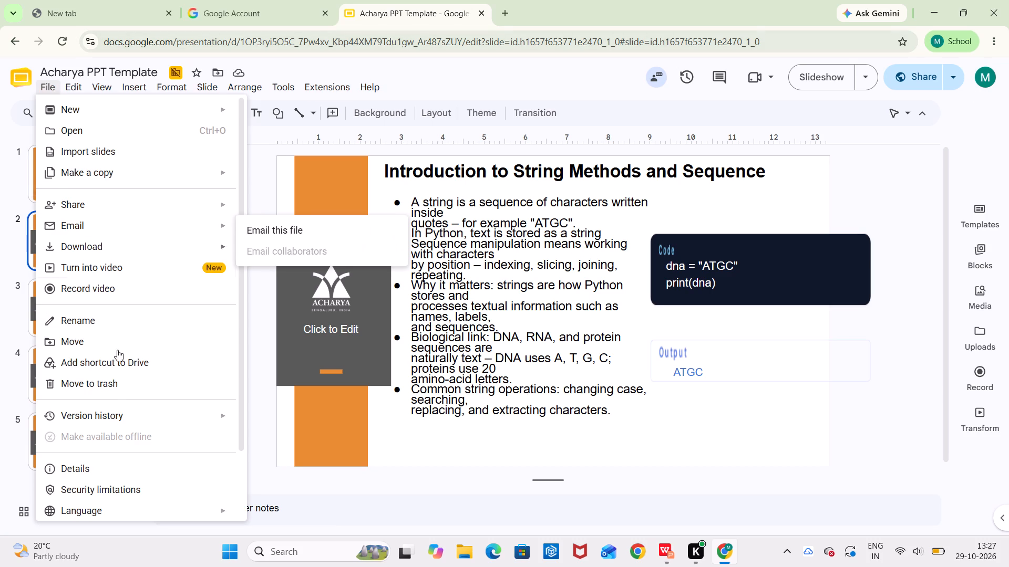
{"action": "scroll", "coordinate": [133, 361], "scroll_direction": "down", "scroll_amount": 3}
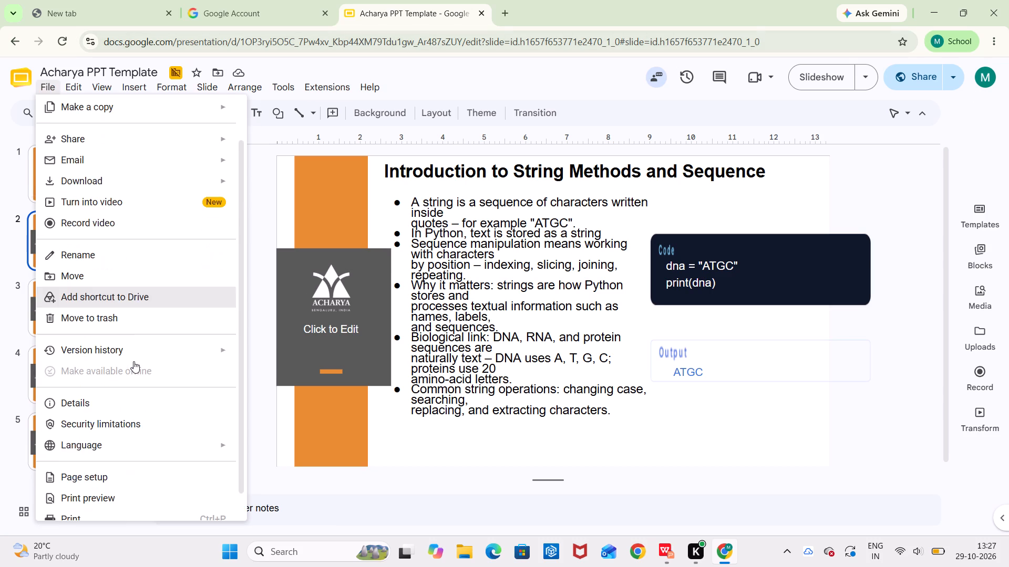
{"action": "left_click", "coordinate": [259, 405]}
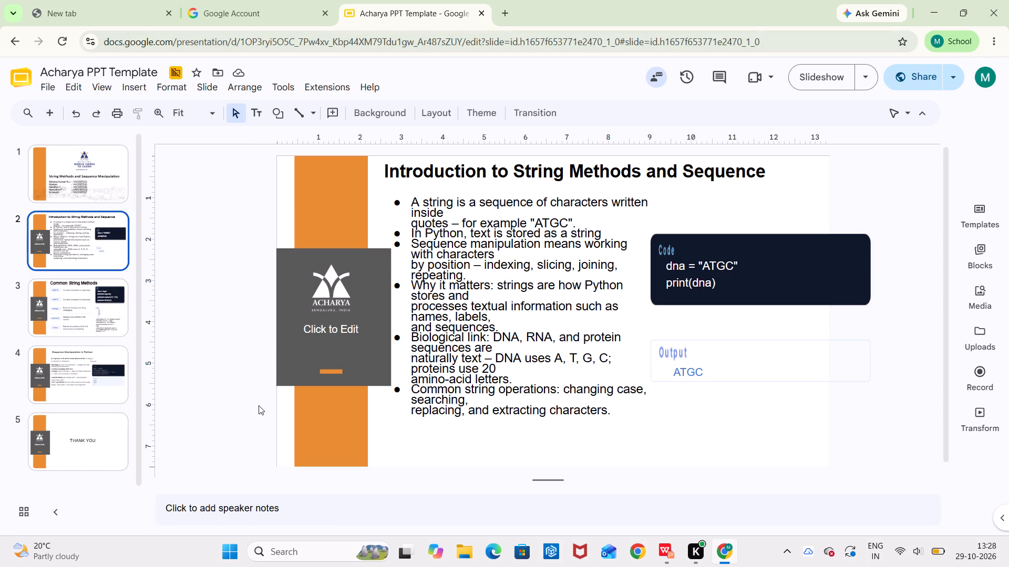
Save the presentation and download it as a PDF document.
{"action": "key", "text": "ctrl+s"}
{"action": "left_click", "coordinate": [44, 89]}
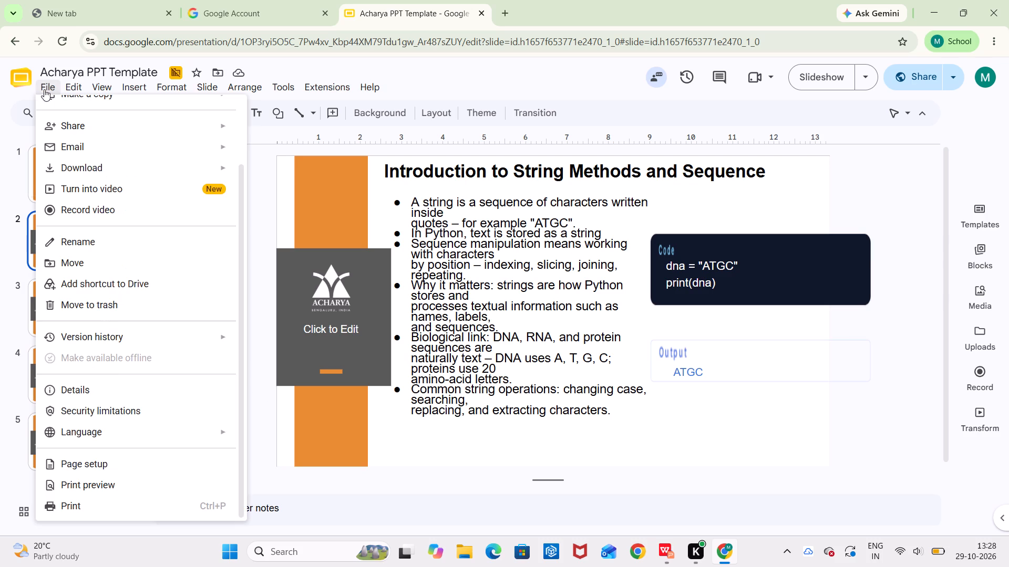
{"action": "scroll", "coordinate": [90, 212], "scroll_direction": "up", "scroll_amount": 6}
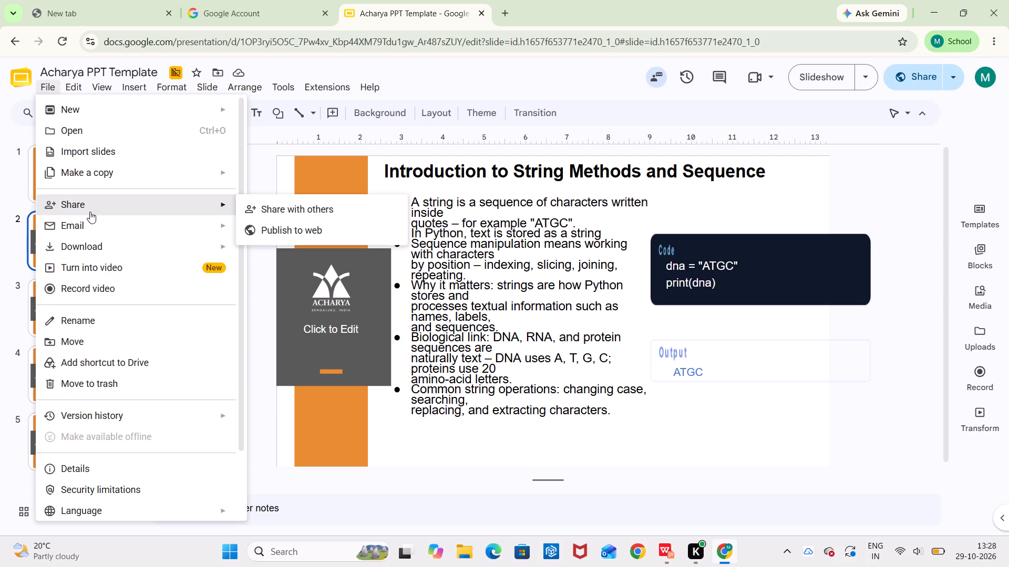
{"action": "left_click", "coordinate": [101, 245]}
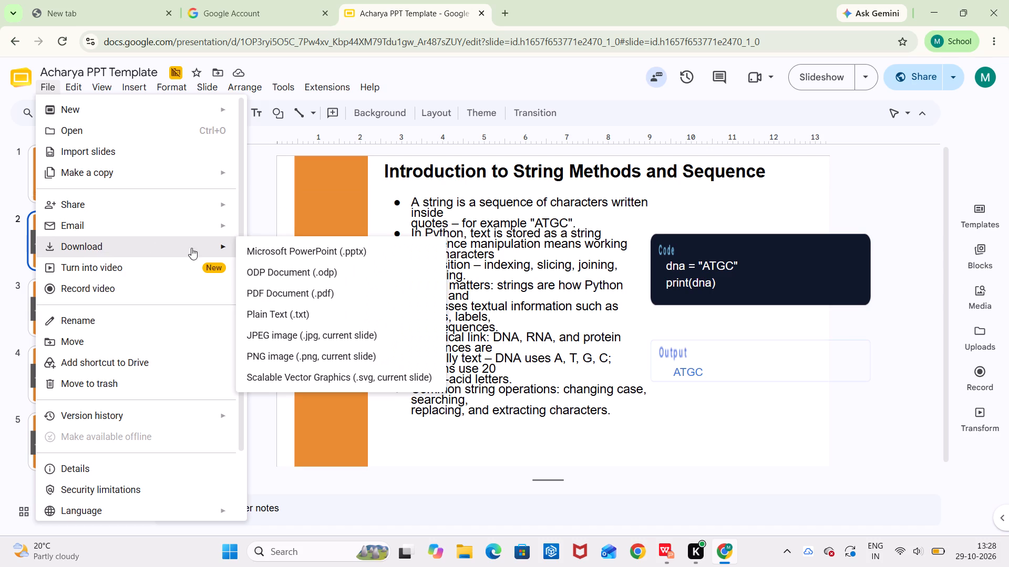
{"action": "left_click", "coordinate": [296, 292]}
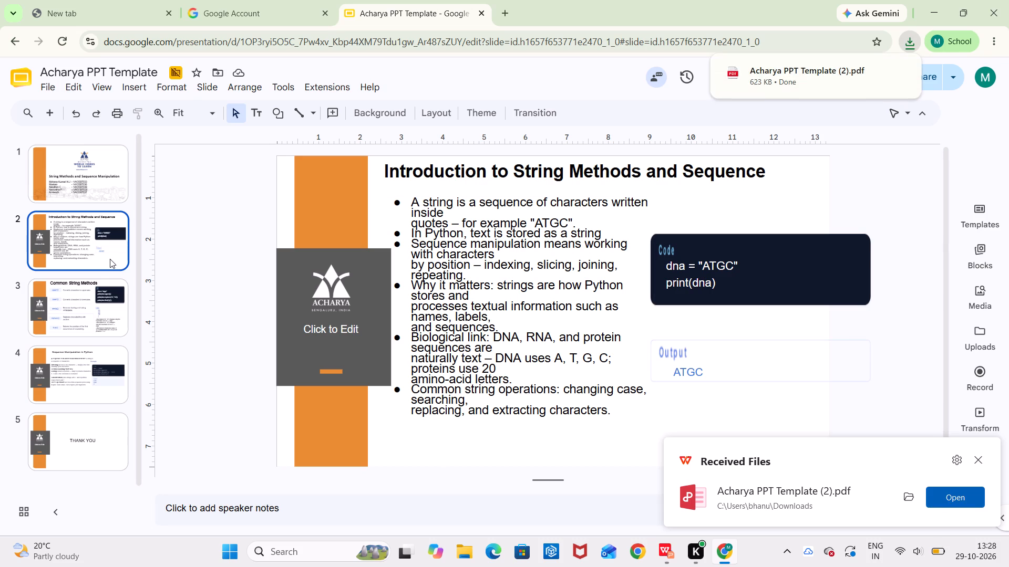
Download the presentation once more as a PDF document.
{"action": "right_click", "coordinate": [50, 81]}
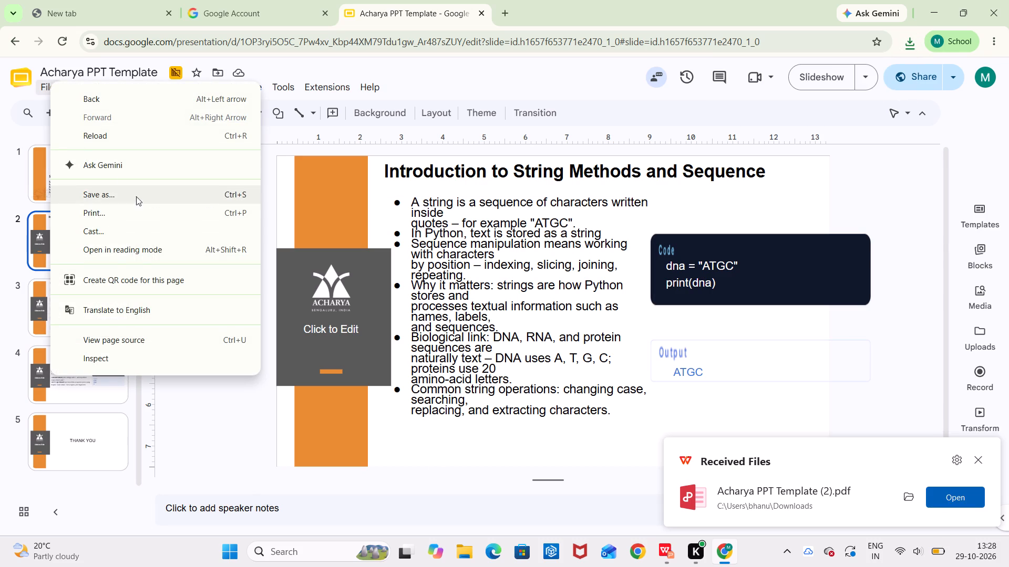
{"action": "left_click", "coordinate": [217, 437]}
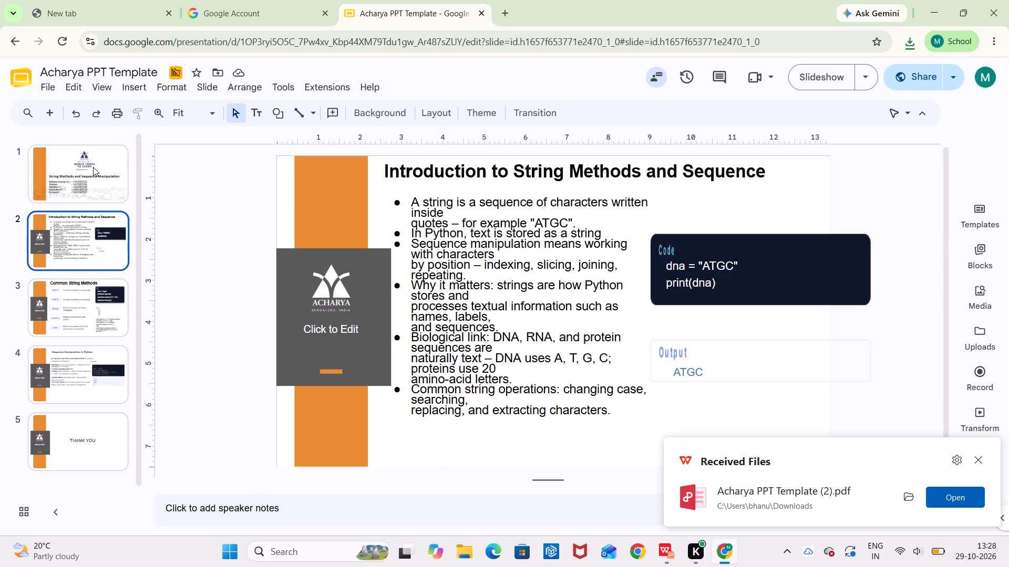
{"action": "left_click", "coordinate": [51, 87]}
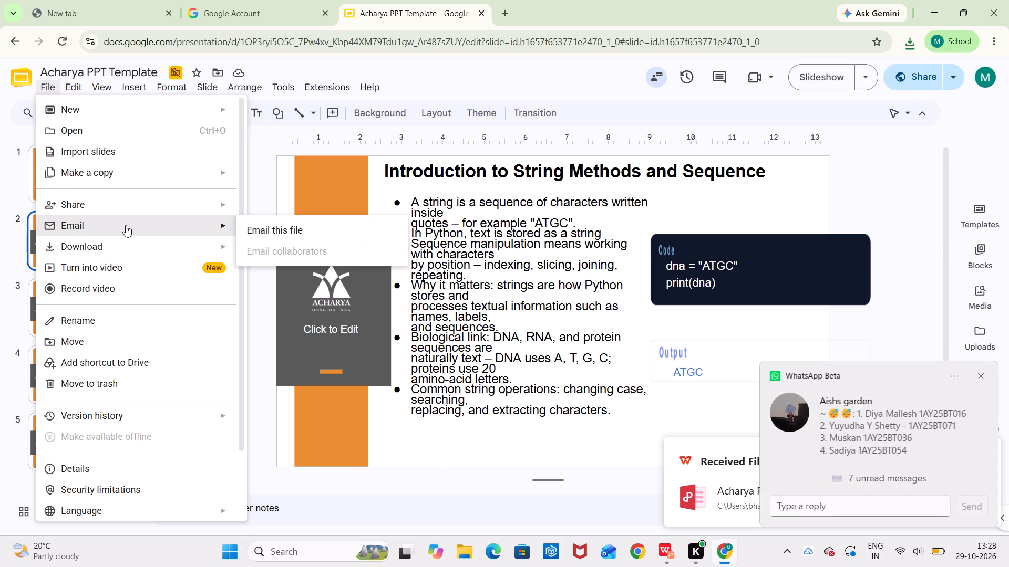
{"action": "left_click", "coordinate": [147, 245]}
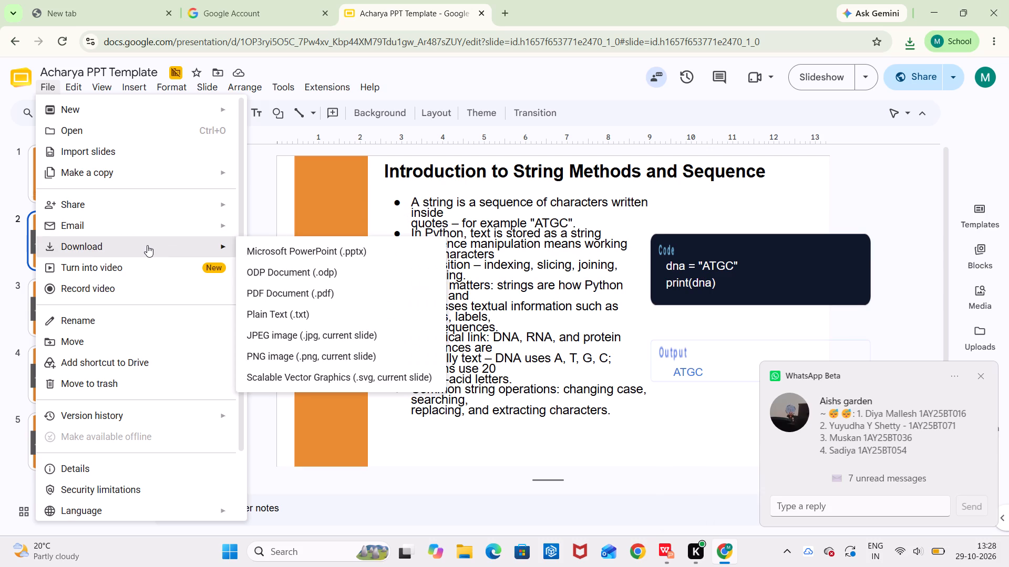
{"action": "left_click", "coordinate": [275, 287]}
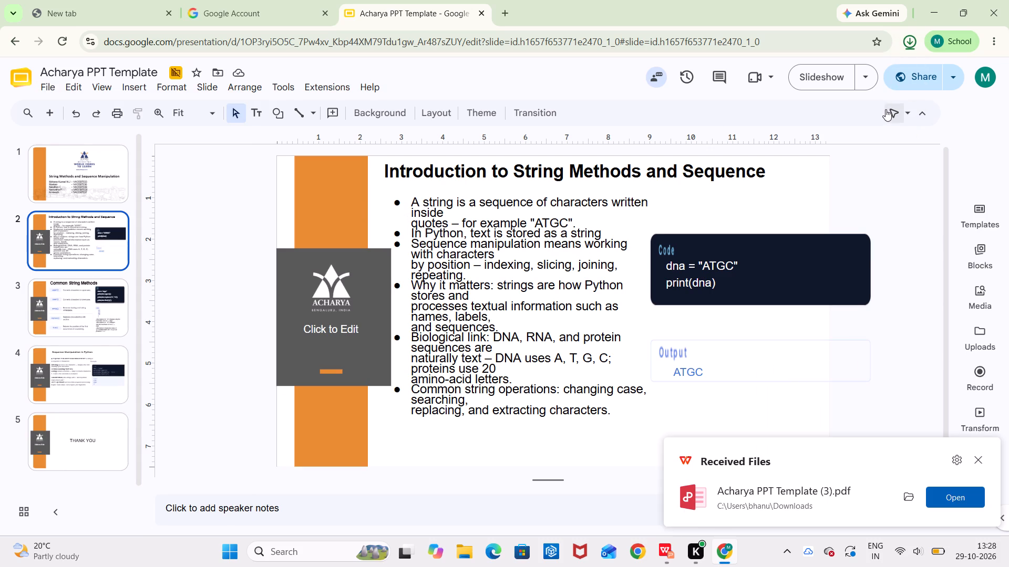
Open the downloaded file Acharya PPT Template (2).pdf from the recent download history.
{"action": "left_click", "coordinate": [914, 43]}
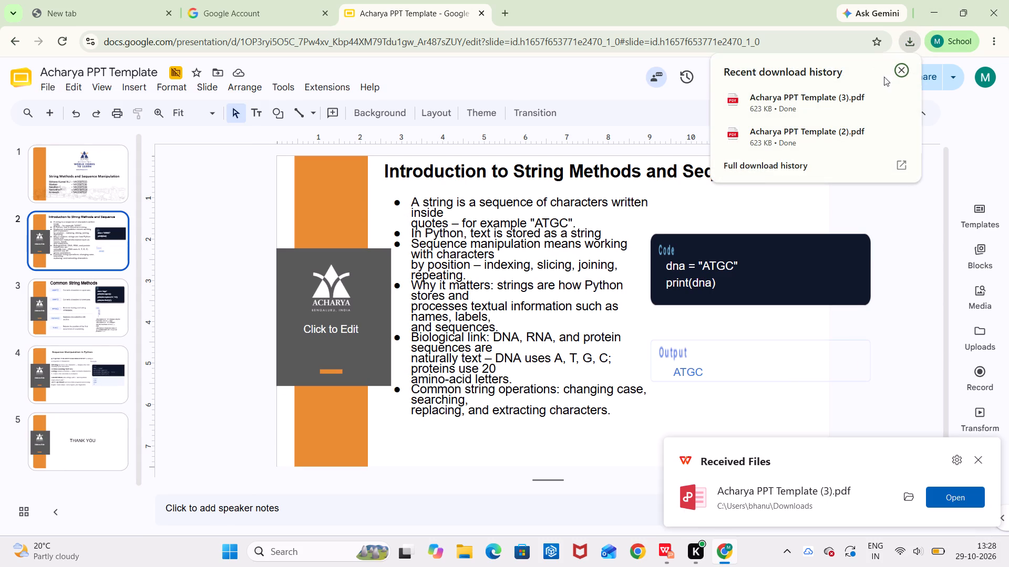
{"action": "left_click", "coordinate": [863, 133]}
{"action": "double_click", "coordinate": [863, 133]}
{"action": "left_click", "coordinate": [809, 149]}
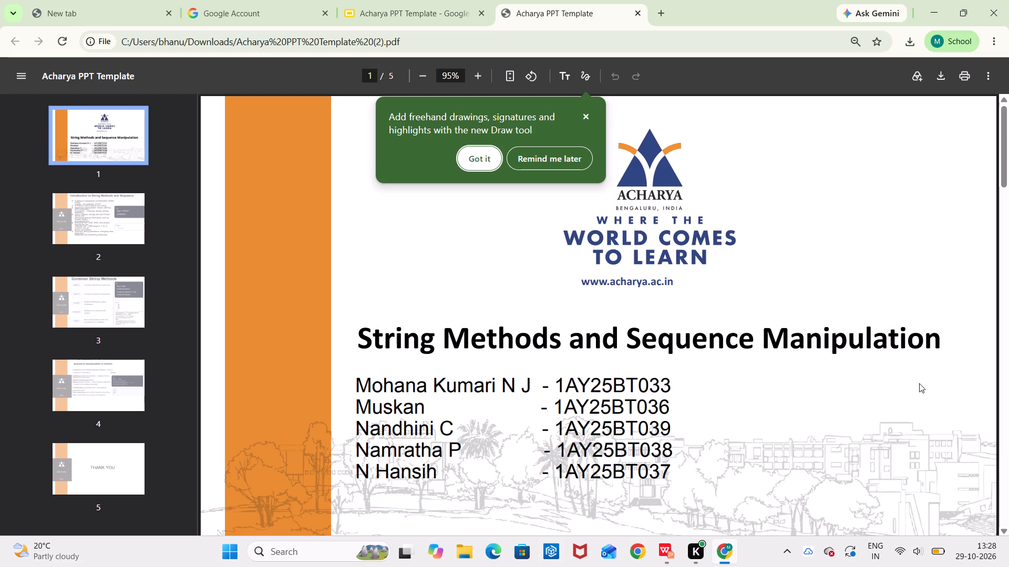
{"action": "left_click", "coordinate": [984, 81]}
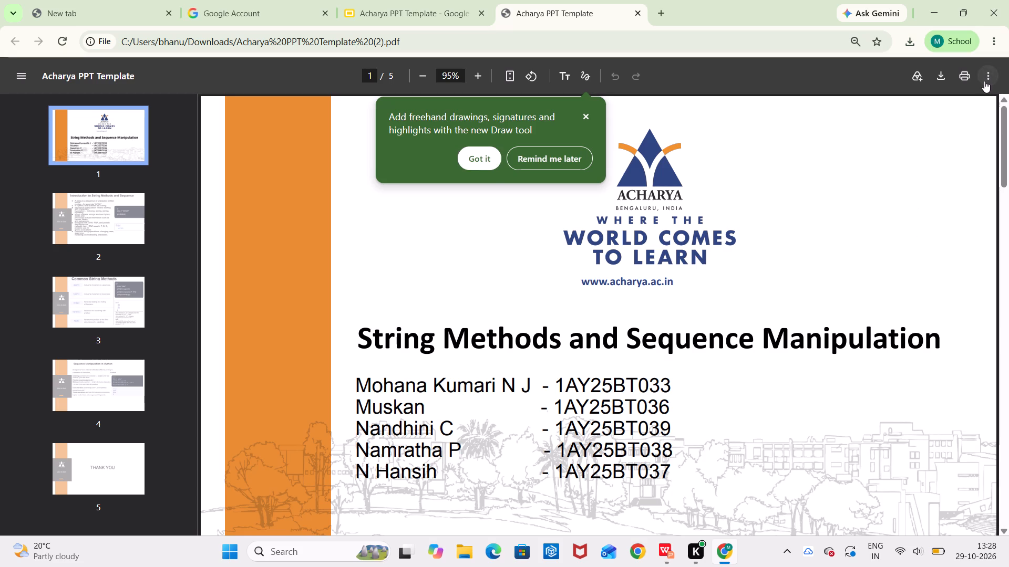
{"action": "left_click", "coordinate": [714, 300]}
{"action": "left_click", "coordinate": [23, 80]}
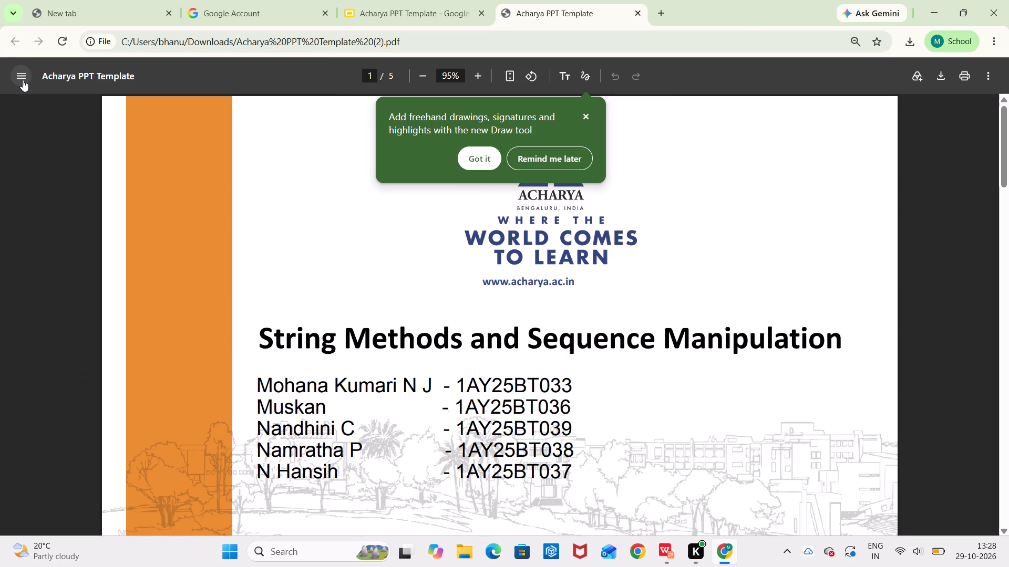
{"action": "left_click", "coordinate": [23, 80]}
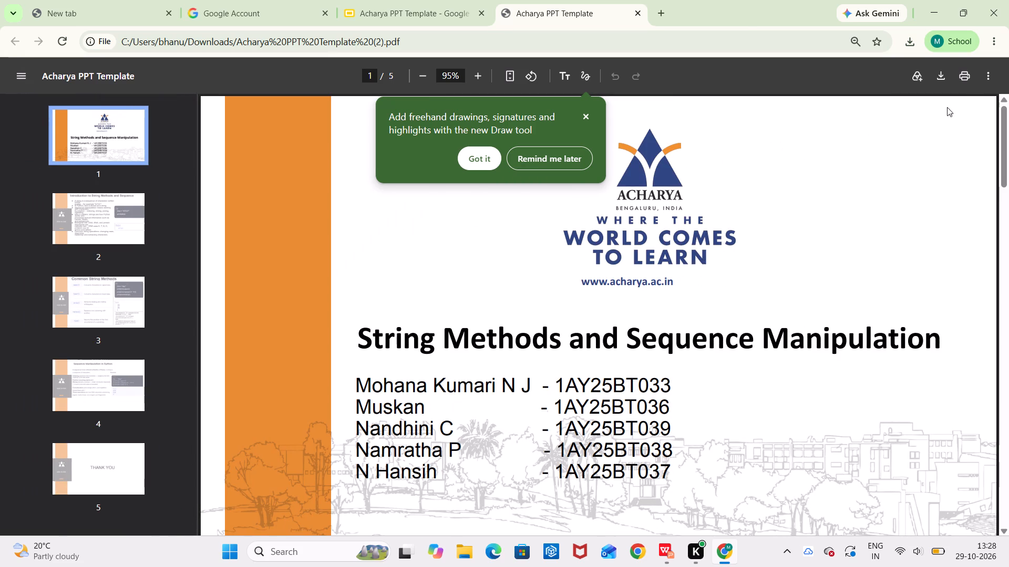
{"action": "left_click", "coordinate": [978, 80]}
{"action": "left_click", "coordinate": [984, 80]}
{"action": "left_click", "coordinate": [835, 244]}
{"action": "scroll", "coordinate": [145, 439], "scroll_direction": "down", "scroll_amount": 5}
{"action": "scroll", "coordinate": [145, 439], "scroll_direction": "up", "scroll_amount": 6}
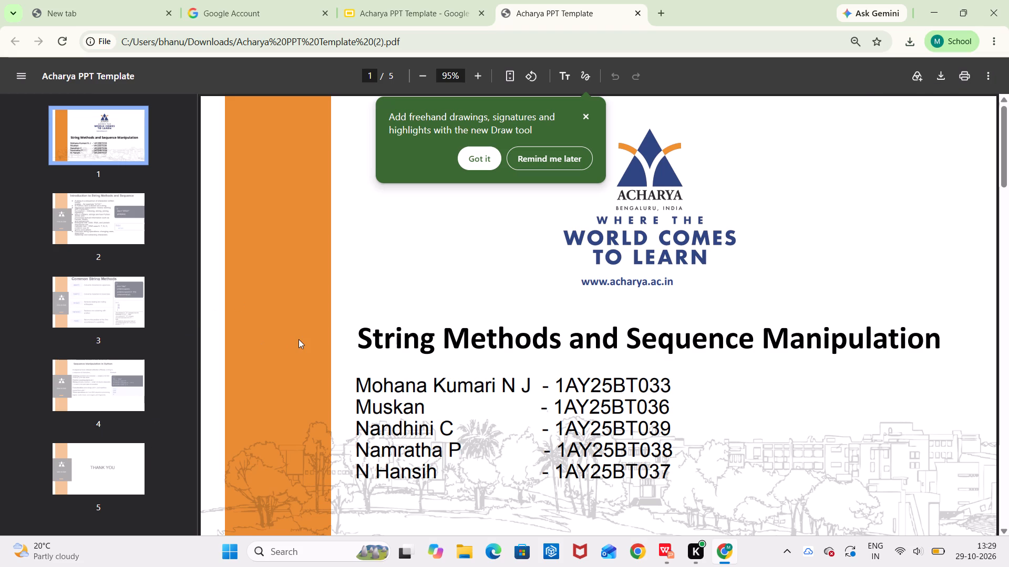
Minimize the browser window showing the downloaded PDF.
{"action": "left_click", "coordinate": [938, 16]}
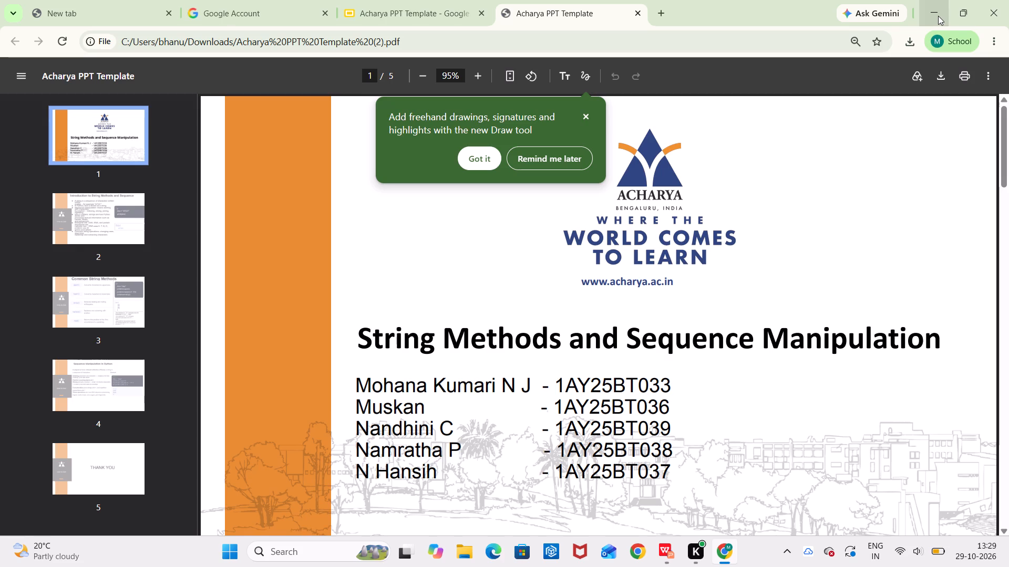
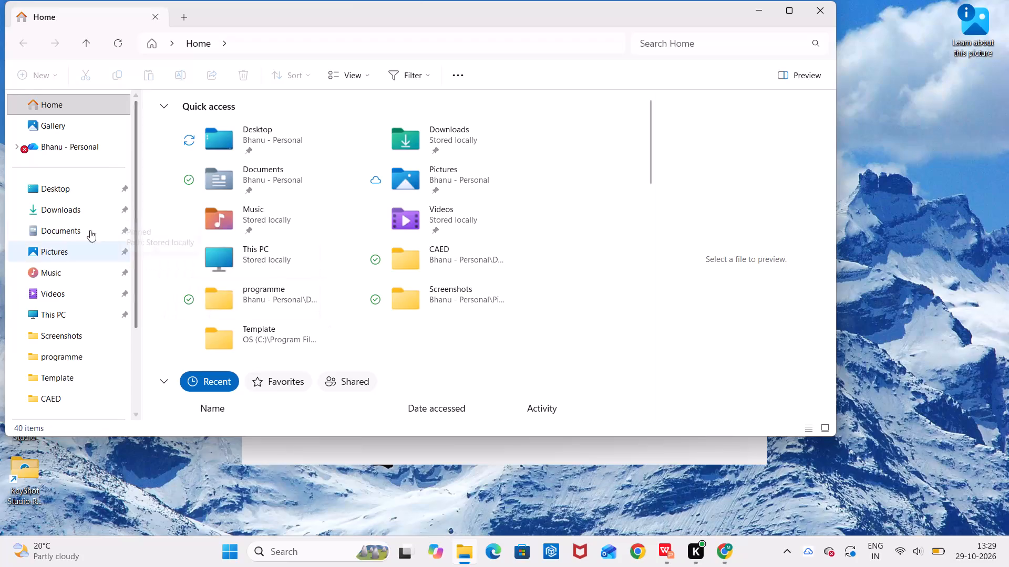
Share the file Acharya PPT Template (2) from the Downloads folder through WhatsApp Beta.
{"action": "left_click", "coordinate": [73, 213]}
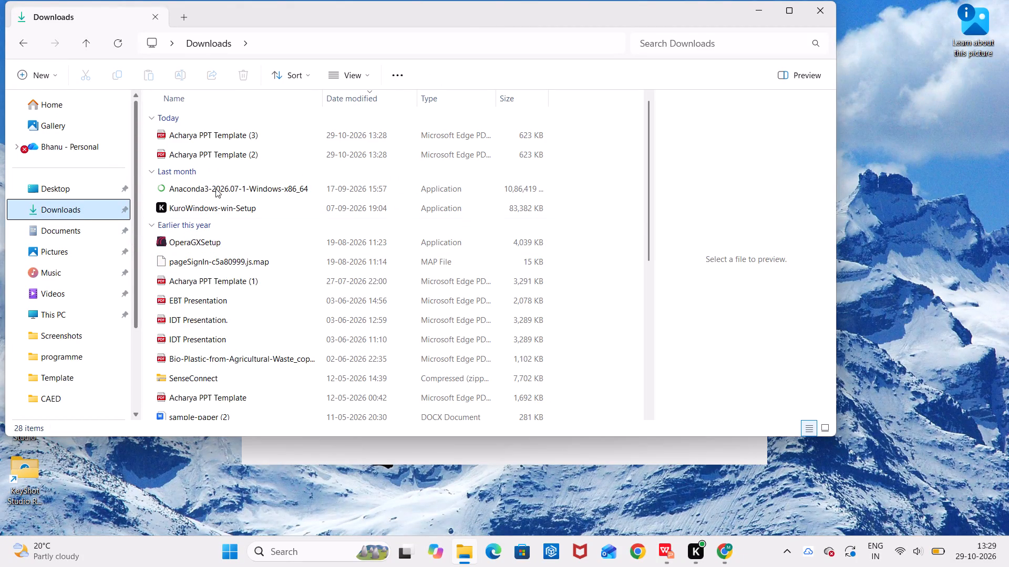
{"action": "right_click", "coordinate": [224, 155]}
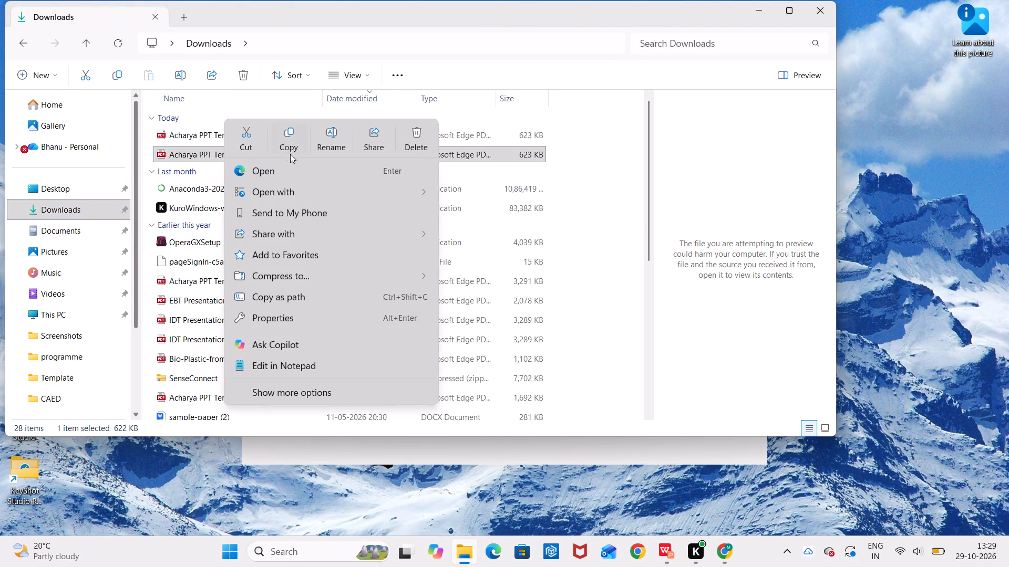
{"action": "left_click", "coordinate": [377, 142]}
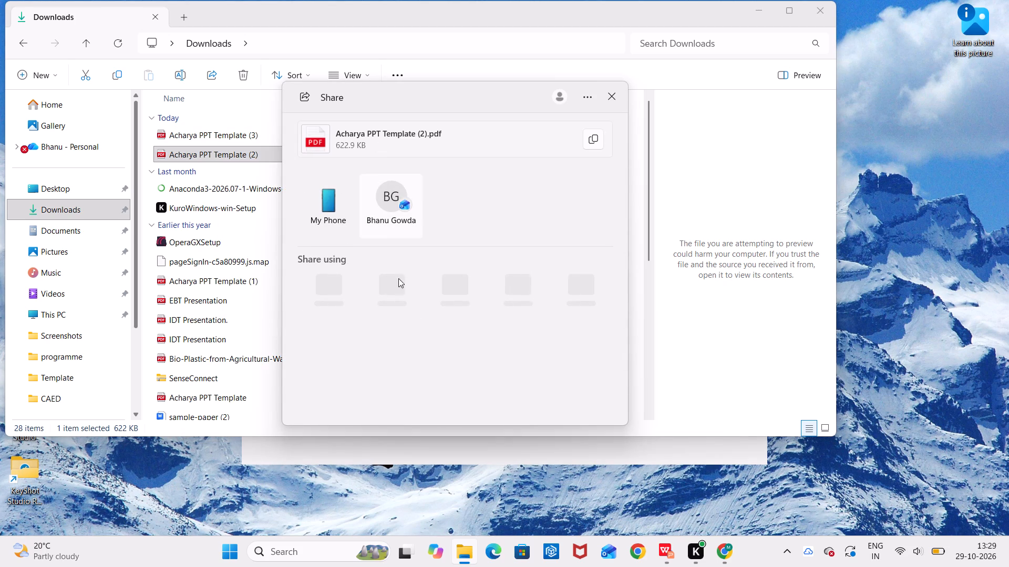
{"action": "left_click", "coordinate": [395, 298]}
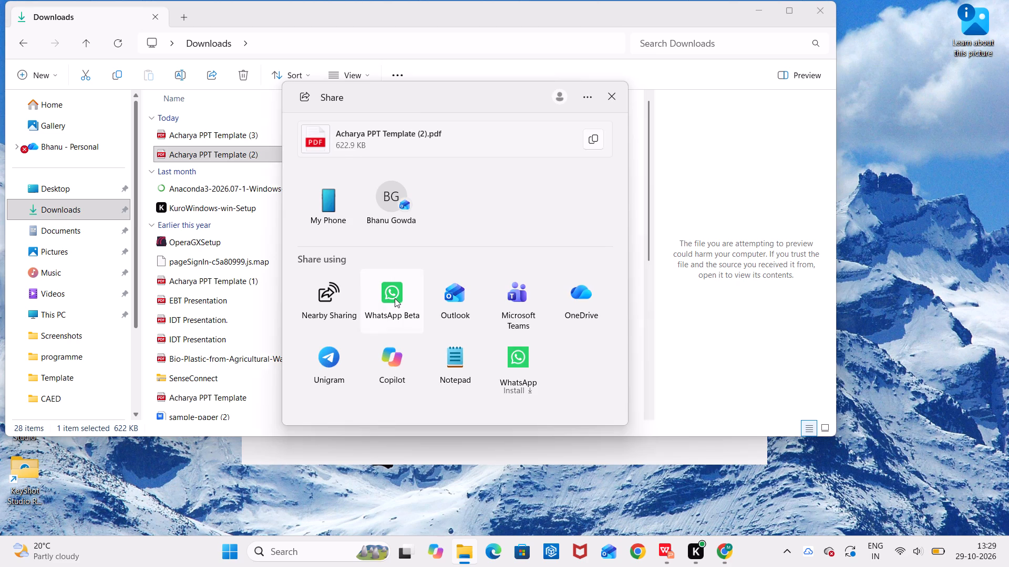
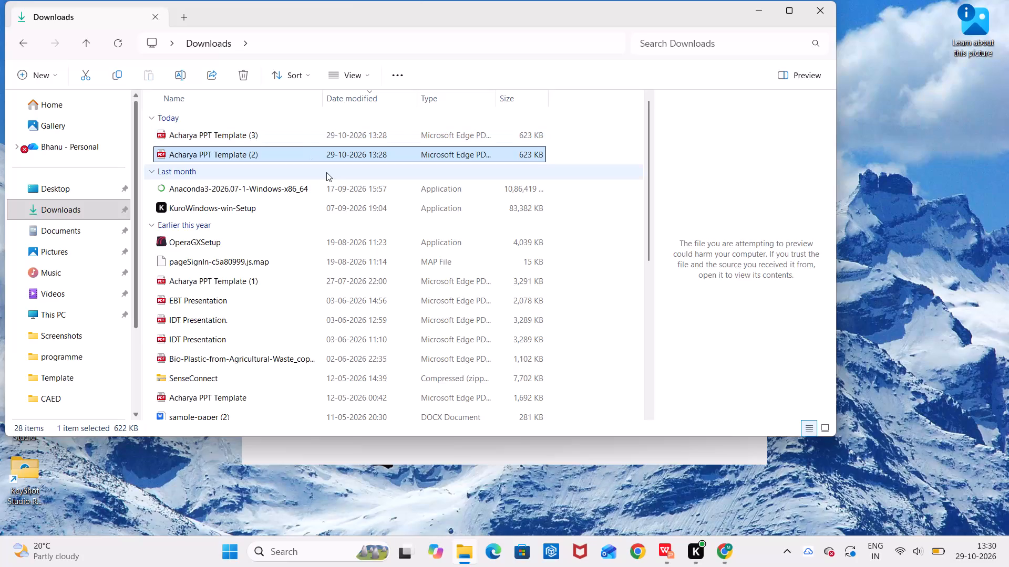
Rename the downloaded PDF Acharya PPT Template (2) in the Downloads folder, starting the new name with "Python".
{"action": "right_click", "coordinate": [320, 156]}
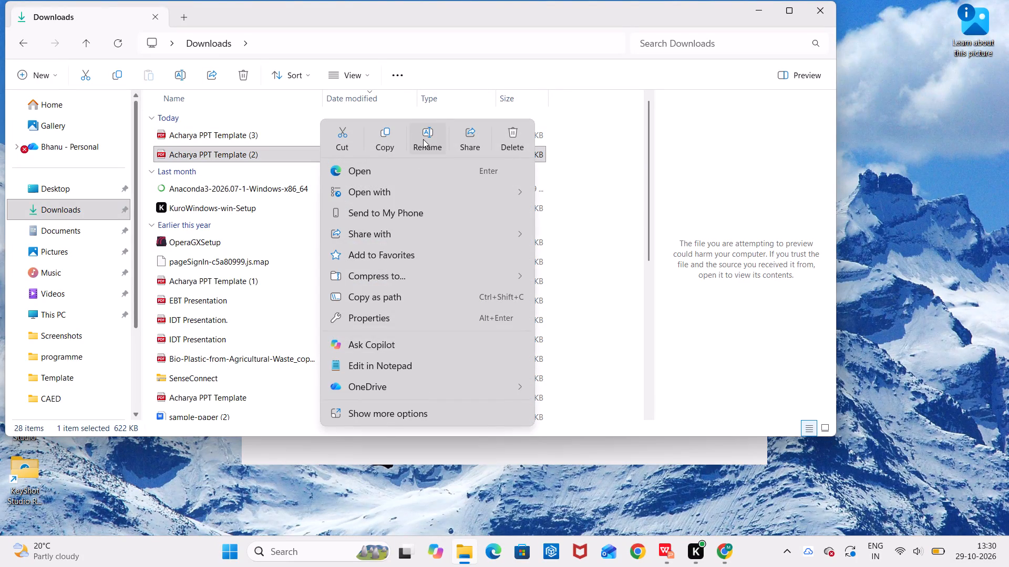
{"action": "left_click", "coordinate": [423, 139]}
{"action": "key", "text": "BackSpace"}
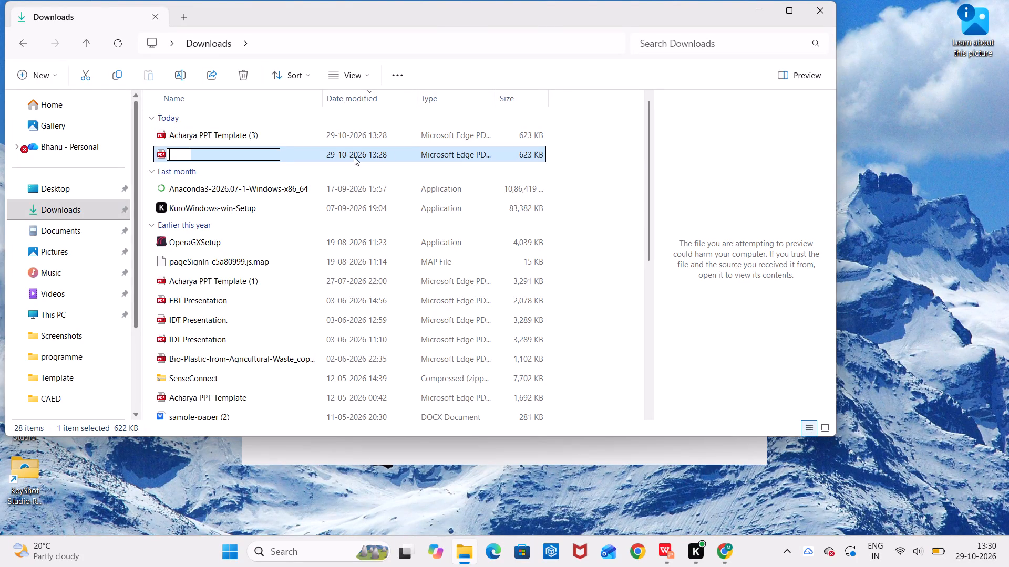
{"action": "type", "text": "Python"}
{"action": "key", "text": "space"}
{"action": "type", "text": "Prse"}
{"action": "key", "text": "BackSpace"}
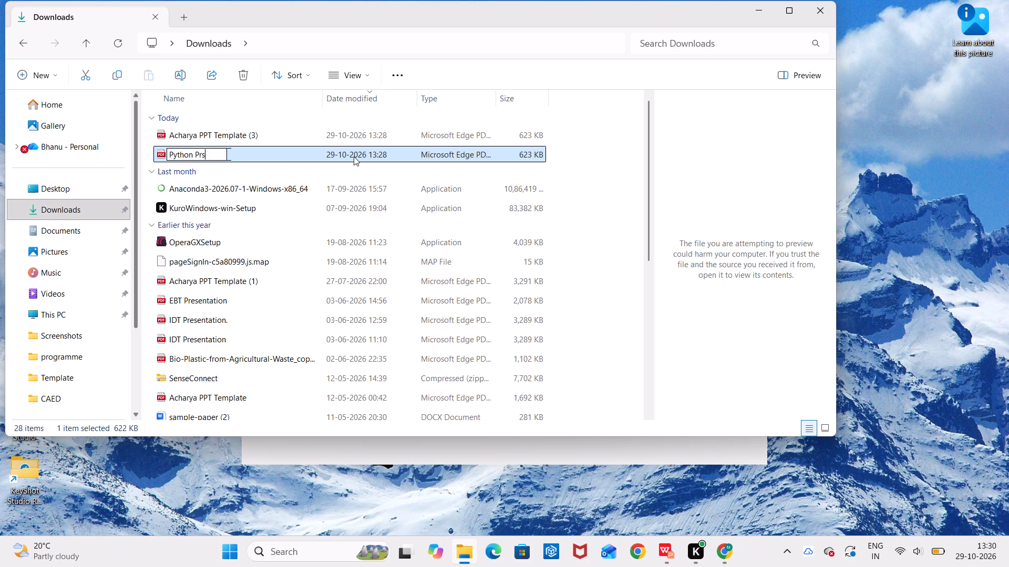
Finish renaming the selected PDF in the Downloads folder as Python Presentation.
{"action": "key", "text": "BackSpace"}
{"action": "type", "text": "esentation"}
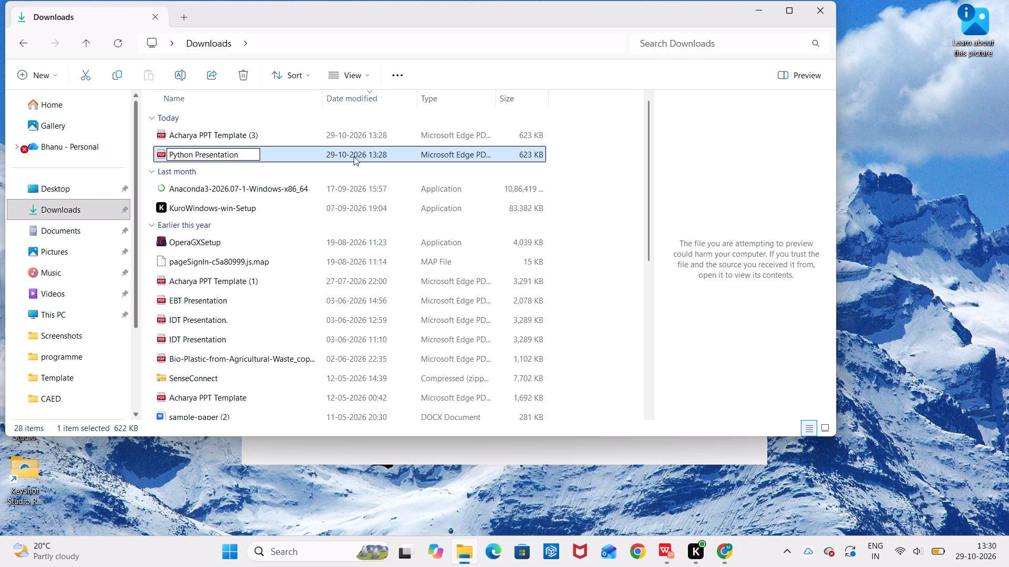
{"action": "left_click", "coordinate": [315, 176]}
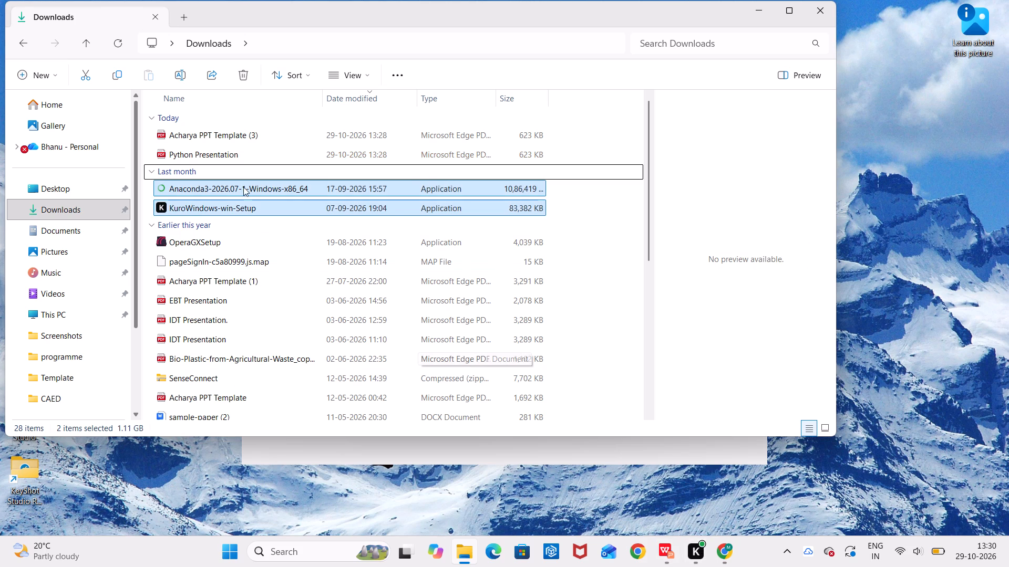
Share the Python Presentation PDF from the Downloads folder using WhatsApp Beta.
{"action": "right_click", "coordinate": [253, 157]}
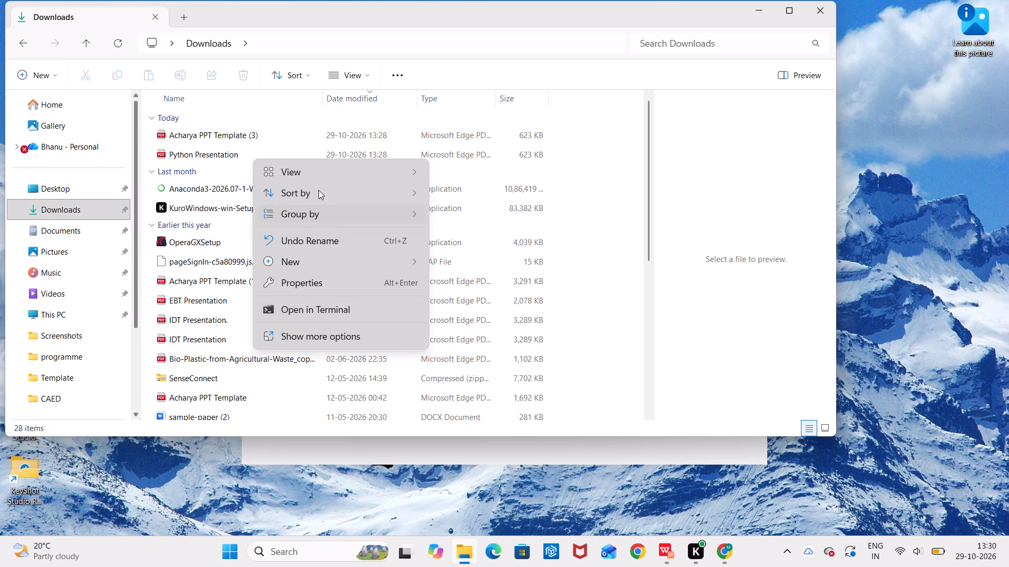
{"action": "left_click", "coordinate": [292, 155]}
{"action": "right_click", "coordinate": [292, 155]}
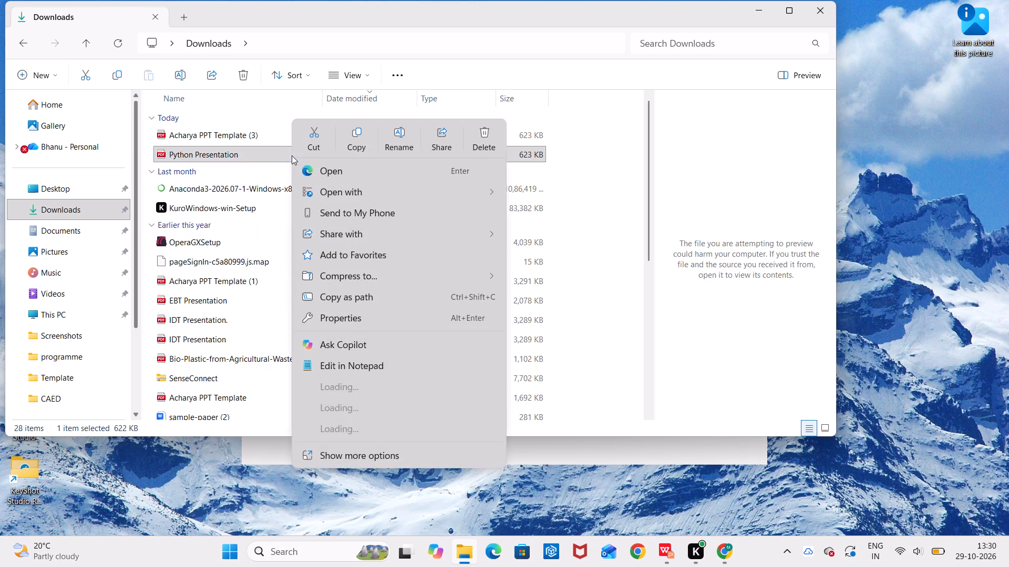
{"action": "left_click", "coordinate": [446, 139]}
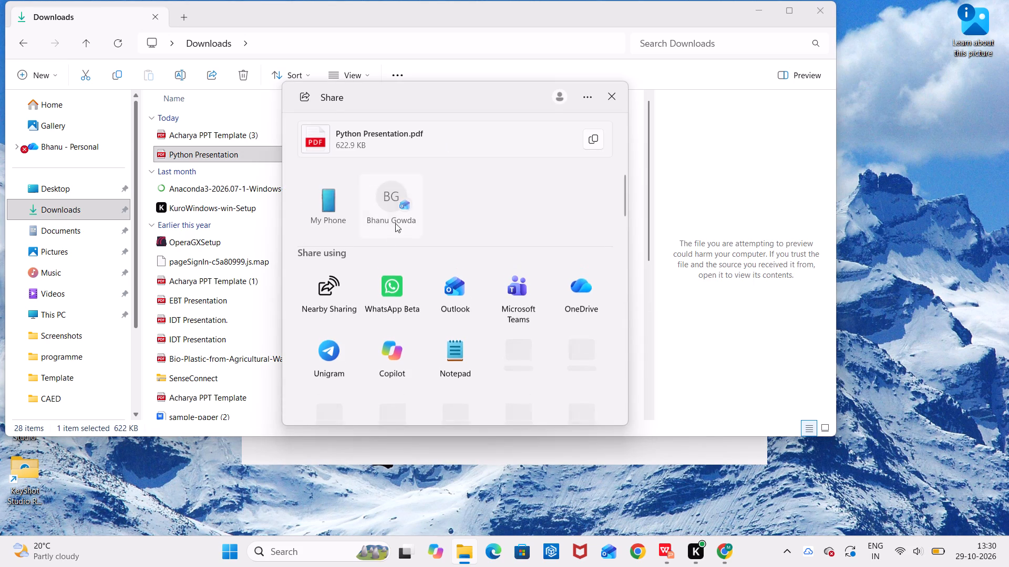
{"action": "left_click", "coordinate": [388, 306]}
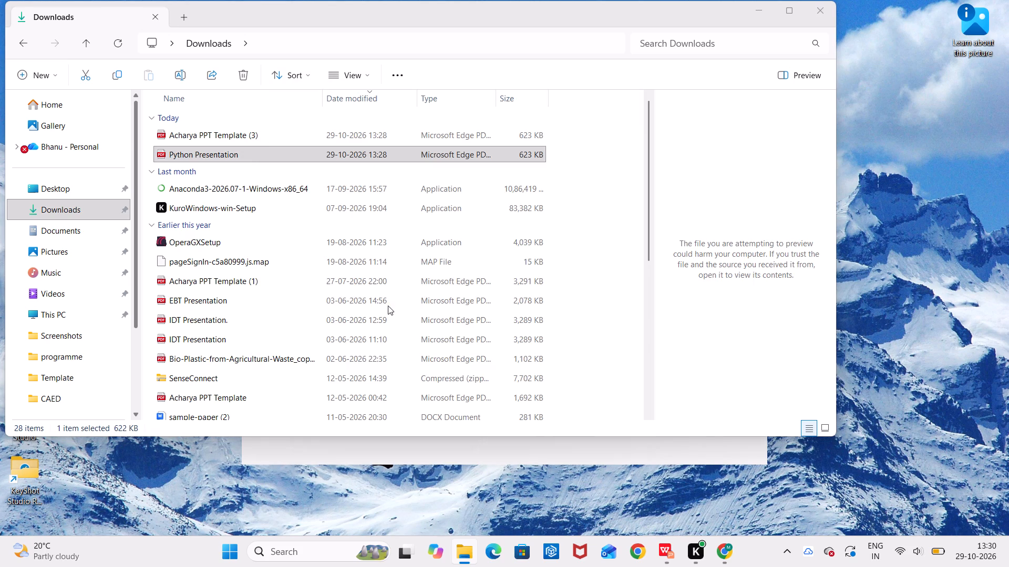